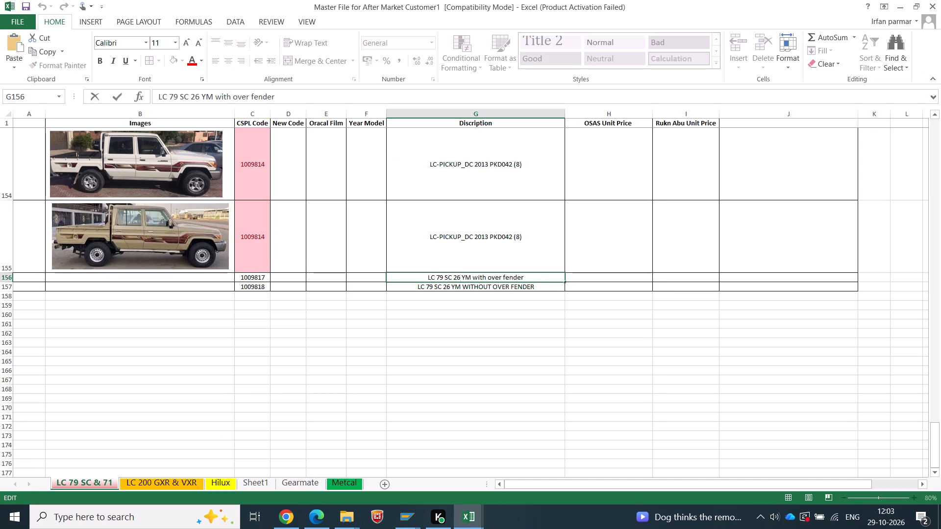
# Change the year model in the description in G156 so it reads LC 79 SC 27 YM with over fender.
pyautogui.hotkey('shift', 'Left')
pyautogui.press('7')
pyautogui.press('Return')
# Open the WITHOUT OVER FENDER description in G157 for editing and select the last digit of its year number 26.
pyautogui.press('F2')
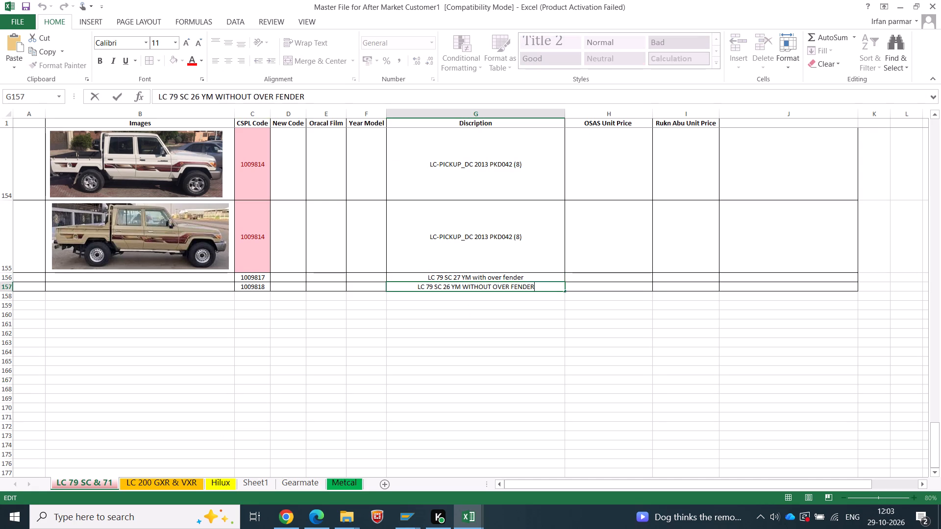
pyautogui.press('Left')
pyautogui.press('Left')
pyautogui.press('Left')
pyautogui.press('Left')
pyautogui.press('Left')
pyautogui.press('Left')
pyautogui.press('Left')
pyautogui.press('Left')
pyautogui.press('Left')
pyautogui.press('Left')
pyautogui.press('Left')
pyautogui.press('Left')
pyautogui.press('Left')
pyautogui.press('Left')
pyautogui.press('Left')
pyautogui.press('Left')
pyautogui.press('Left')
pyautogui.press('Left')
pyautogui.press('Left')
pyautogui.press('Left')
pyautogui.press('Right')
pyautogui.press('Right')
pyautogui.press('Right')
pyautogui.press('Right')
pyautogui.hotkey('shift', 'Right')
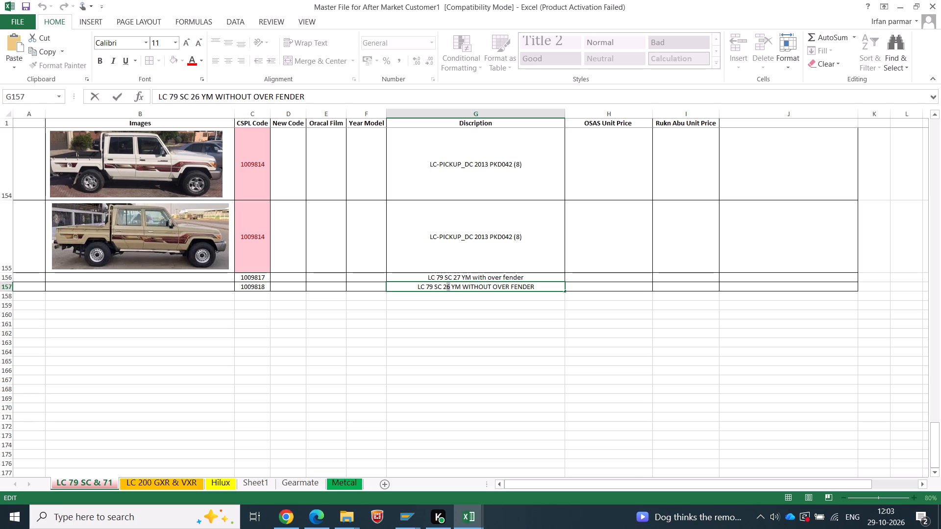
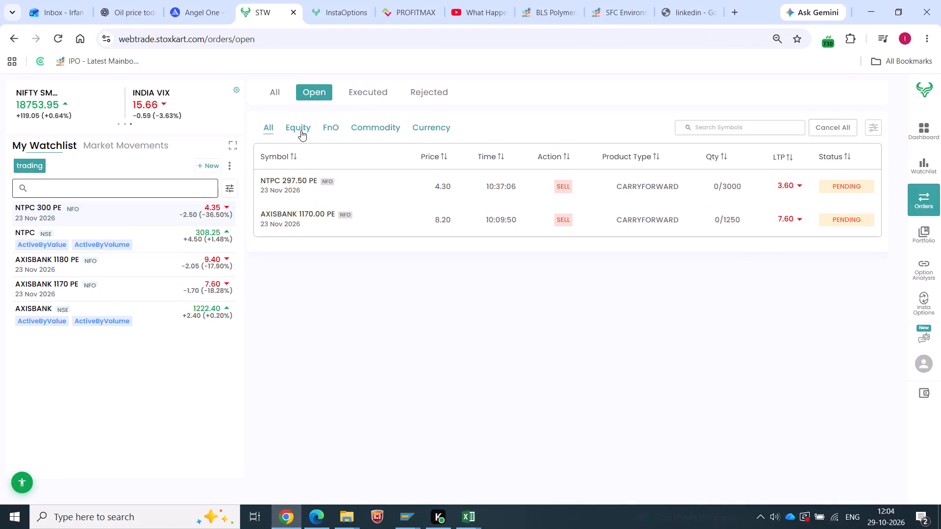
# Review the open orders by segment, checking All and Equity and finishing on the FnO orders.
pyautogui.click(274, 130)
pyautogui.click(271, 130)
pyautogui.click(338, 128)
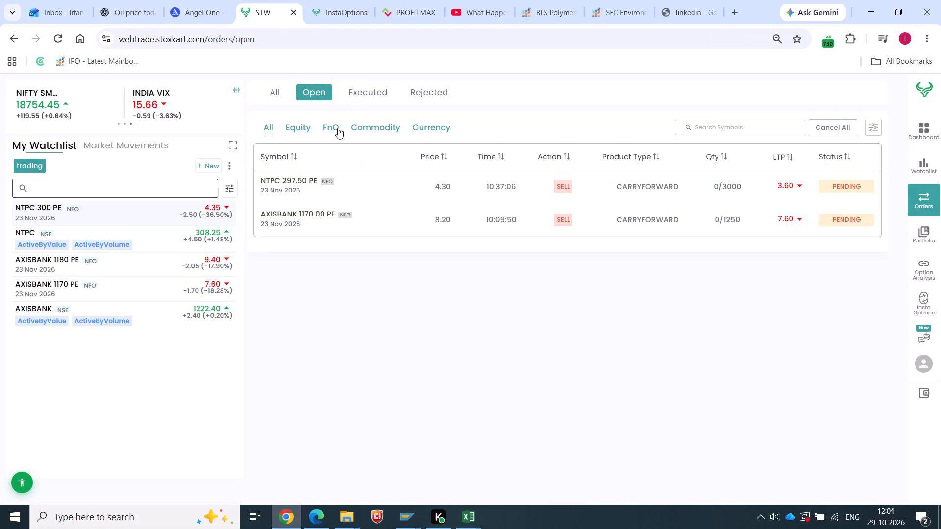
pyautogui.click(304, 129)
pyautogui.click(290, 129)
pyautogui.click(329, 128)
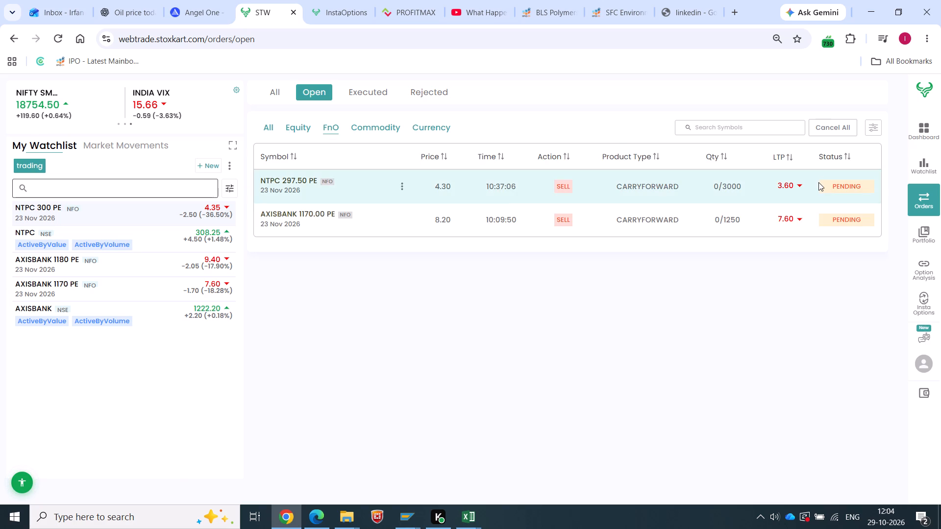
# Check the account's trading balance, refresh it, and close the fund summary.
pyautogui.click(927, 395)
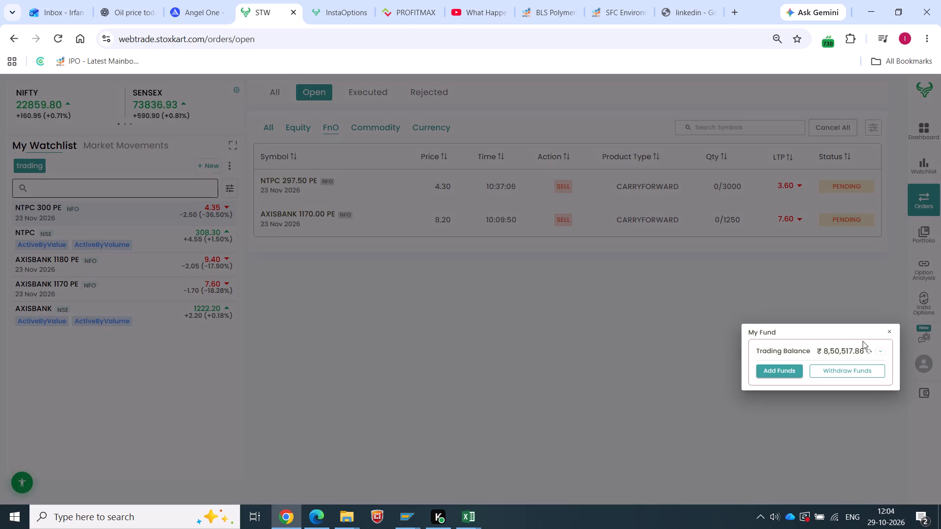
pyautogui.click(869, 353)
pyautogui.click(891, 331)
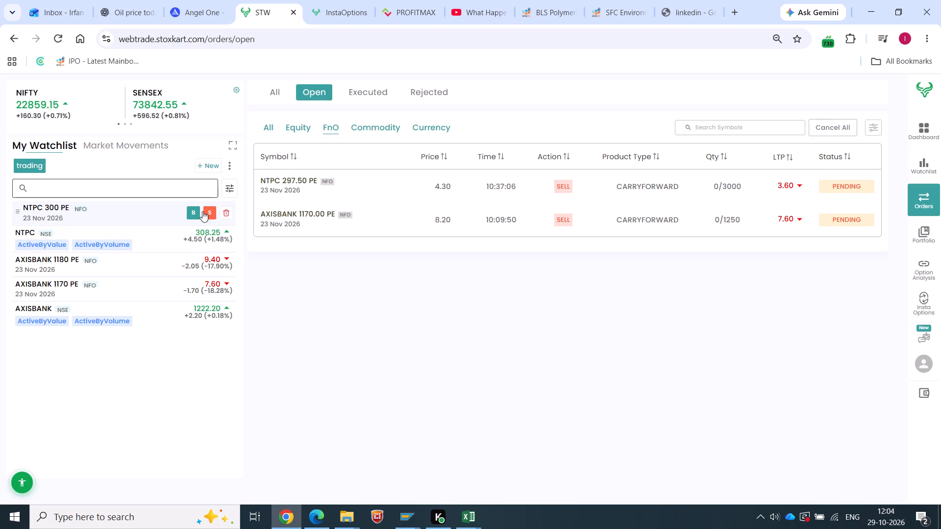
# Start a carry-forward market buy order for NTPC 300 PE with a quantity of 1500, without submitting it.
pyautogui.click(192, 211)
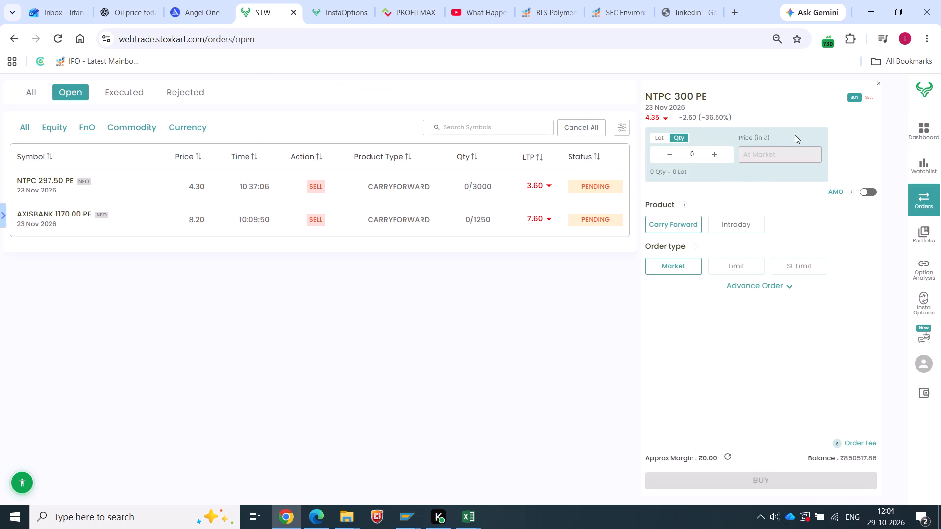
pyautogui.click(712, 156)
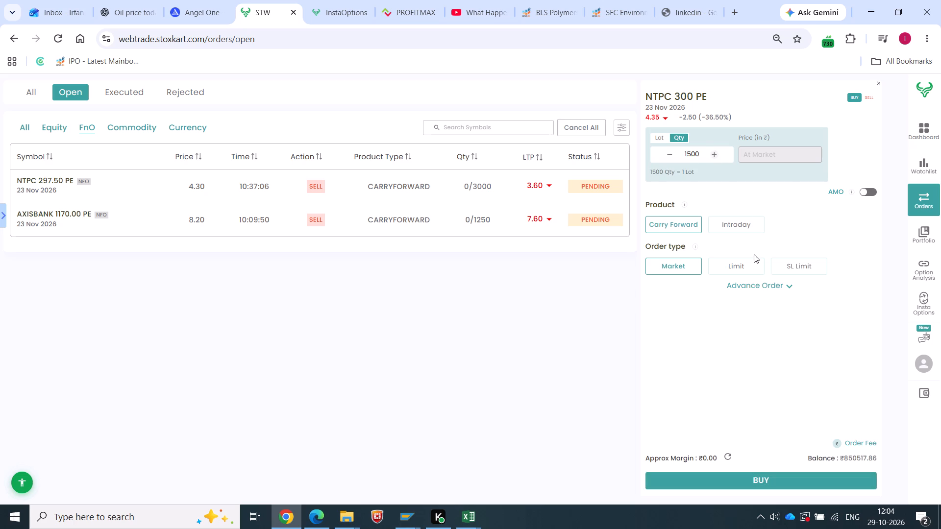
pyautogui.press('Escape')
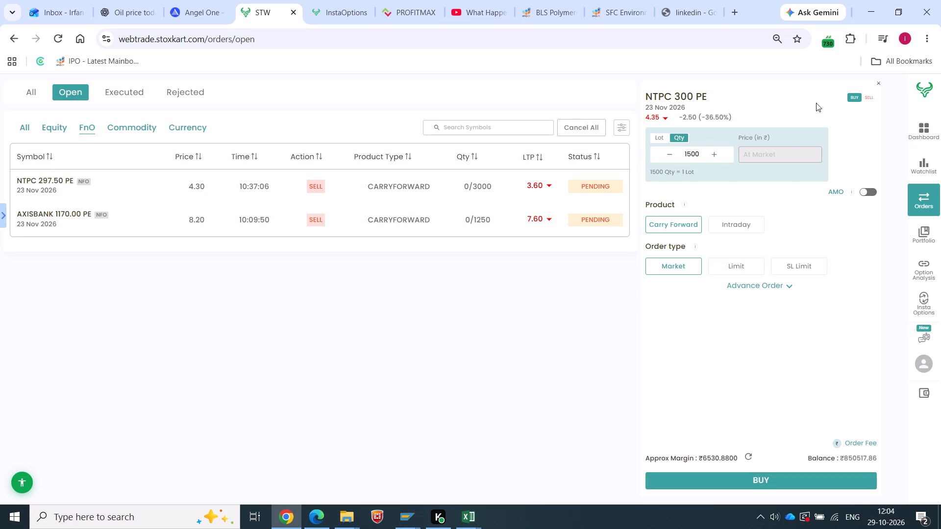
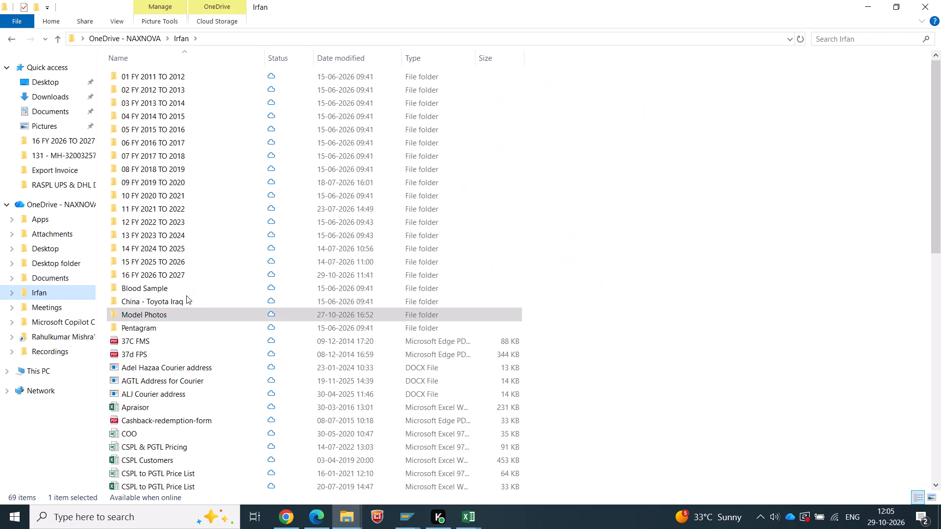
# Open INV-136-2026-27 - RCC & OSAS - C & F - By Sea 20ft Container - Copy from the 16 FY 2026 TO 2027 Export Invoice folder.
pyautogui.doubleClick(176, 276)
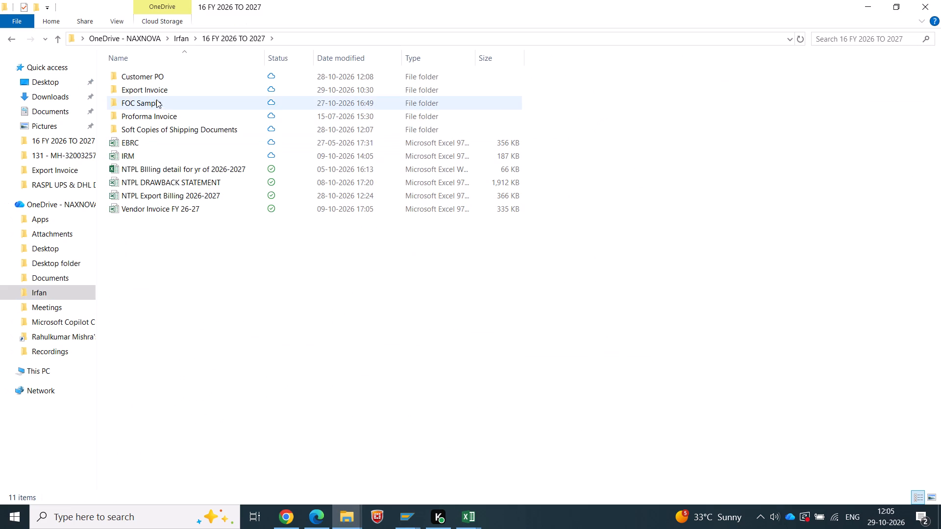
pyautogui.doubleClick(156, 96)
pyautogui.scroll(-12, 632, 279)
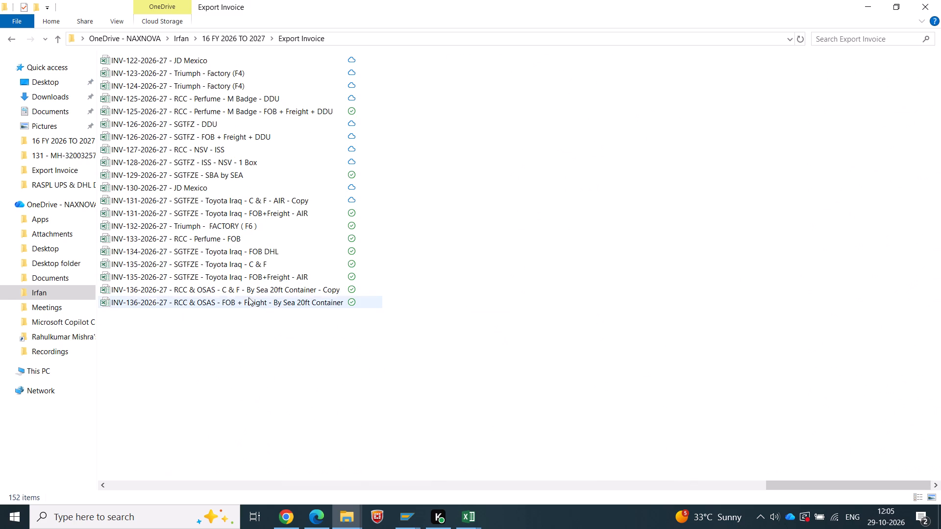
pyautogui.doubleClick(247, 293)
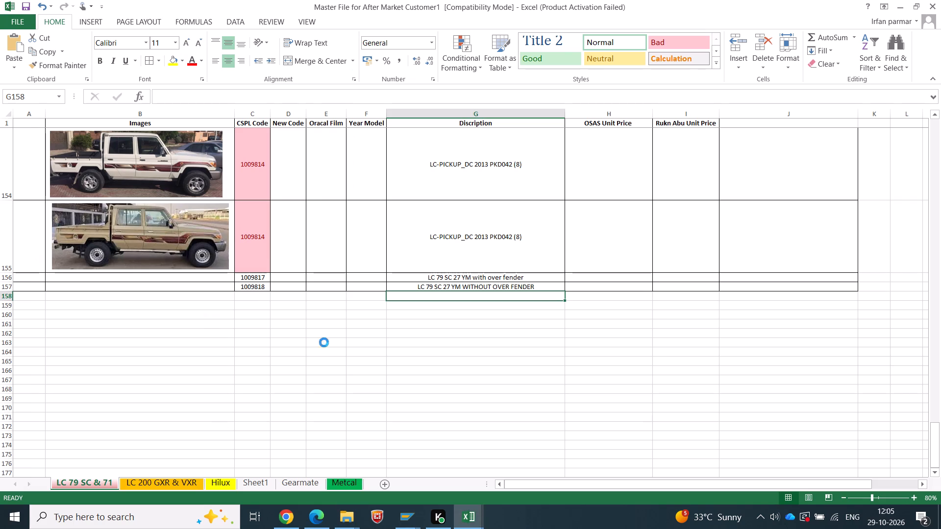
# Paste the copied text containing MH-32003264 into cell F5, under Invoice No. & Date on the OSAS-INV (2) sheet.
pyautogui.scroll(20, 175, 340)
pyautogui.scroll(5, 175, 340)
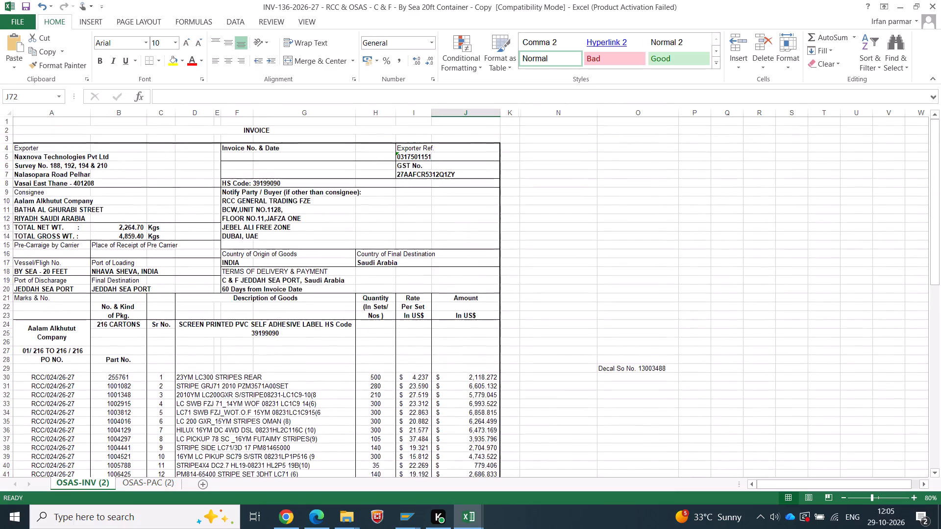
pyautogui.scroll(6, 227, 249)
pyautogui.doubleClick(229, 156)
pyautogui.hotkey('ctrl', 'v')
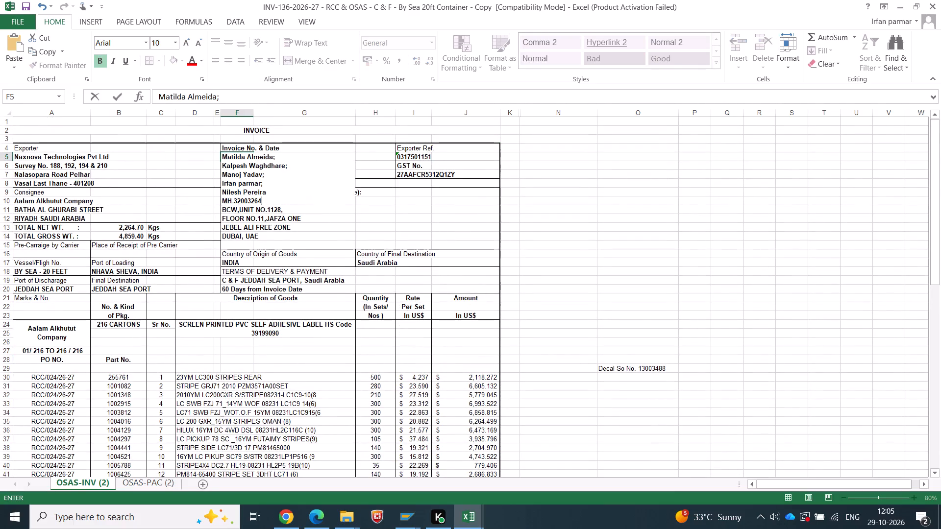
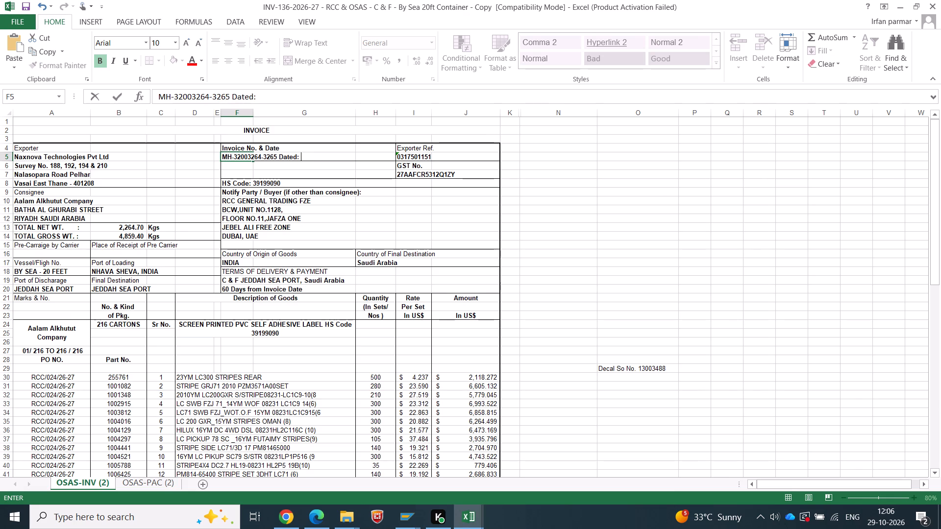
# Complete the invoice number and date entry in F5 with the date 29.10.2026.
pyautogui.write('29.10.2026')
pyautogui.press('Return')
# Copy the invoice number and date from F5 into F5 of the OSAS-PAC (2) packing list as values, and save the workbook.
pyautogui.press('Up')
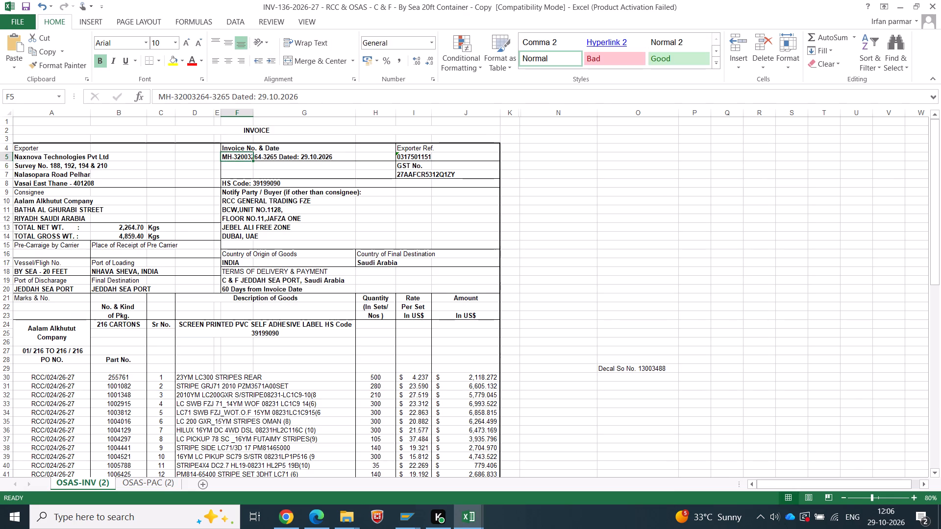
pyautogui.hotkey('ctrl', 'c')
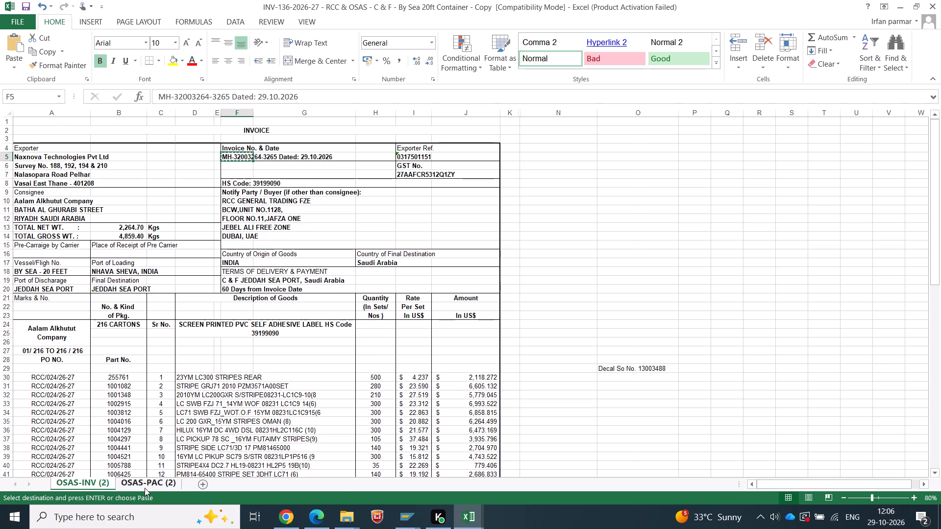
pyautogui.click(145, 488)
pyautogui.scroll(9, 245, 188)
pyautogui.rightClick(235, 161)
pyautogui.click(277, 217)
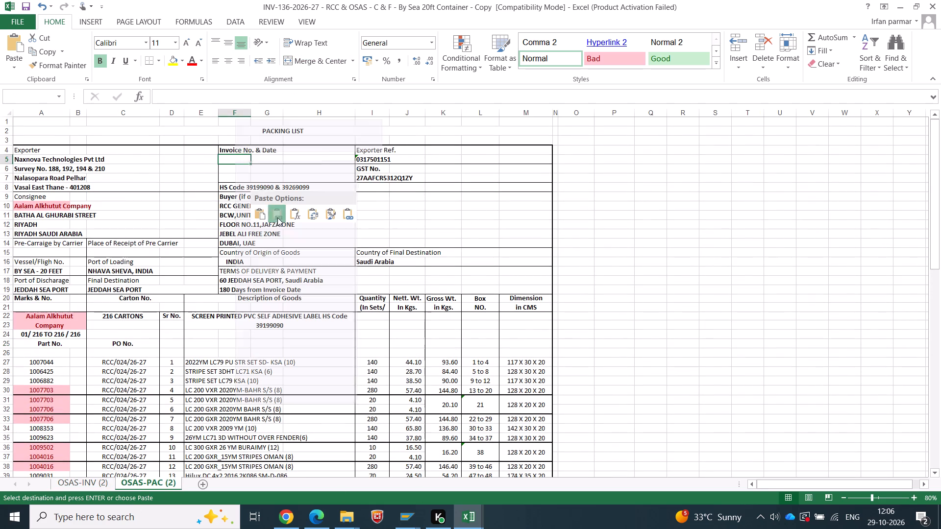
pyautogui.hotkey('ctrl', 's')
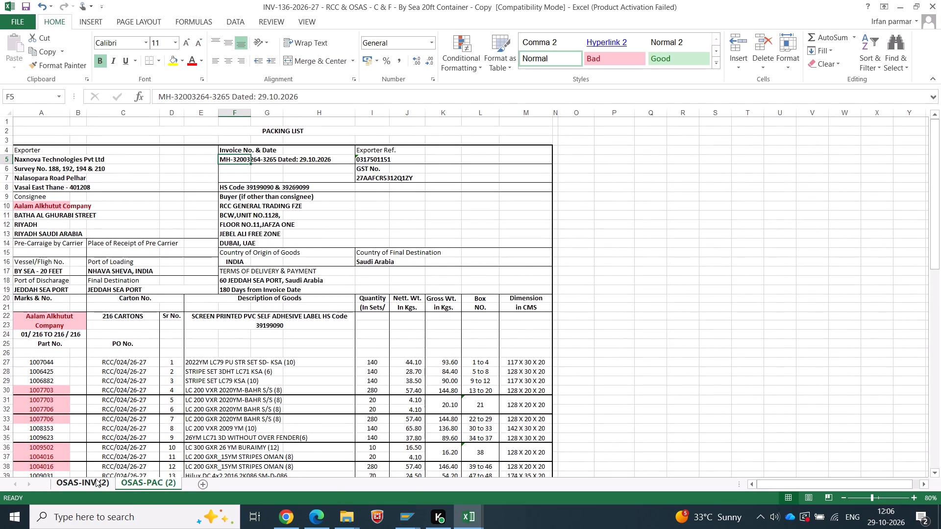
# Delete the Decal So No. note in O29 beside the invoice on the OSAS-INV (2) sheet.
pyautogui.click(93, 479)
pyautogui.click(607, 367)
pyautogui.press('Home')
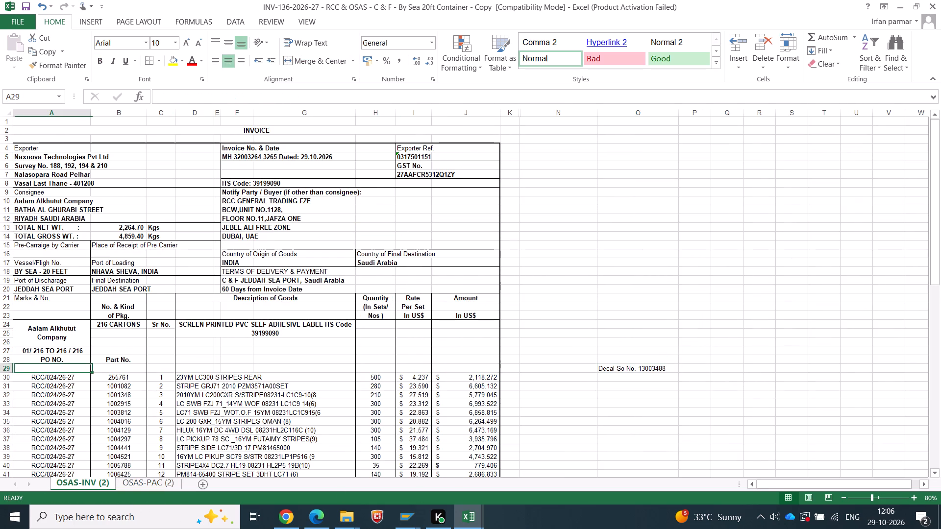
pyautogui.press('Delete')
pyautogui.hotkey('ctrl', 'z')
pyautogui.click(619, 369)
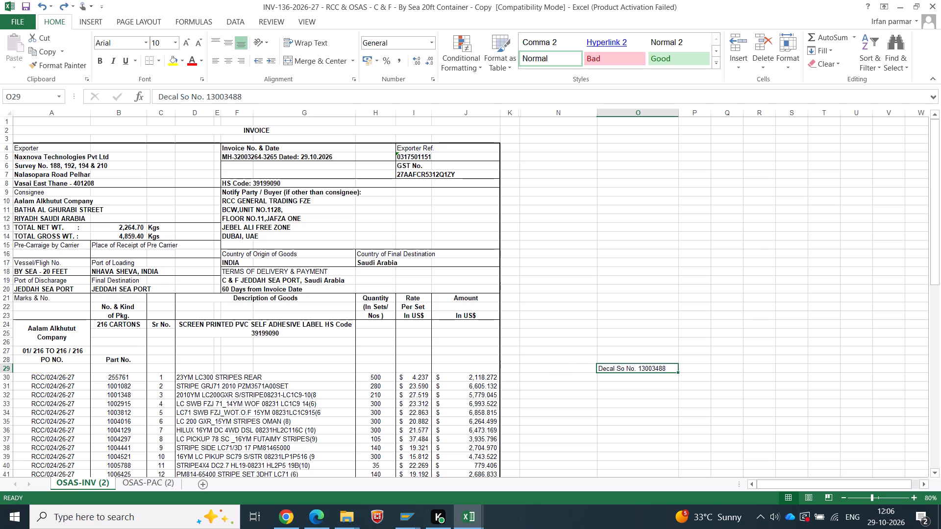
pyautogui.press('Delete')
# Preview the OSAS-INV (2) invoice and print one copy on the Xerox Global Print Driver PCL6.
pyautogui.click(17, 19)
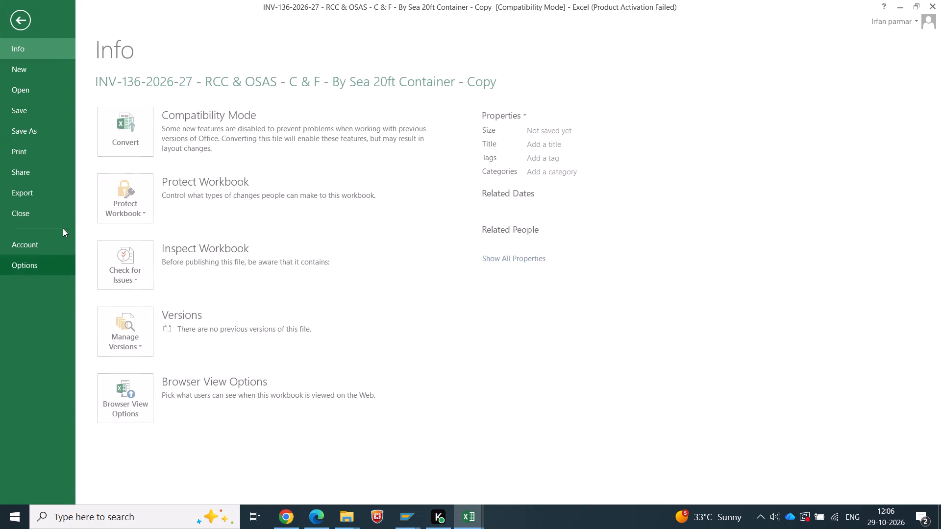
pyautogui.click(18, 156)
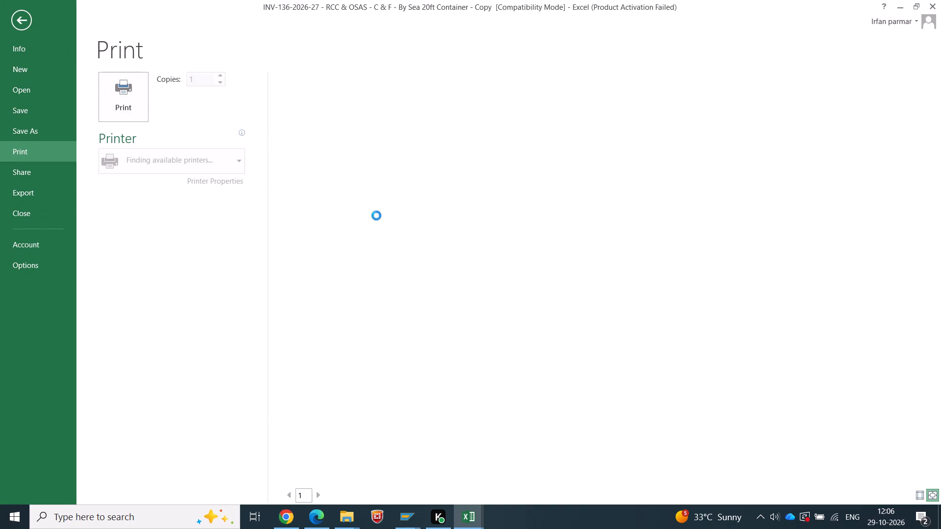
pyautogui.scroll(-3, 578, 370)
pyautogui.scroll(6, 582, 347)
pyautogui.scroll(-6, 582, 347)
pyautogui.scroll(8, 582, 337)
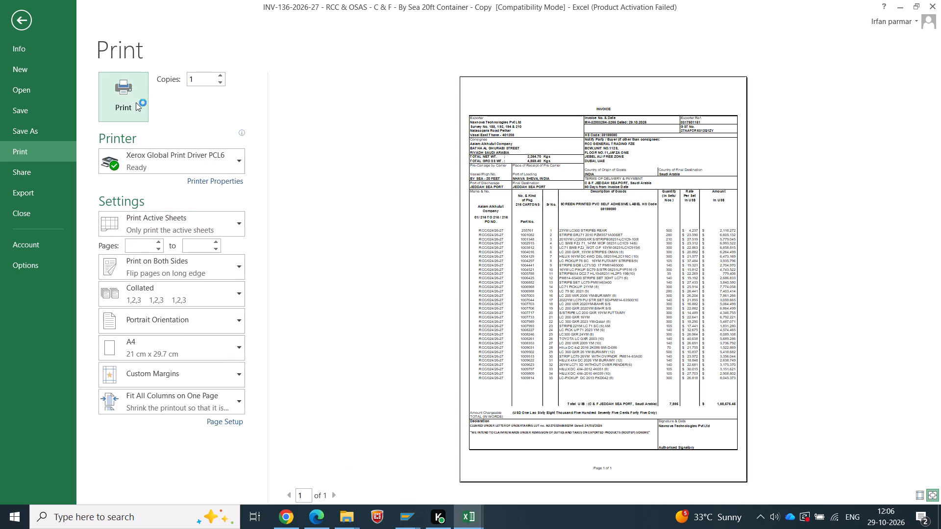
pyautogui.click(132, 94)
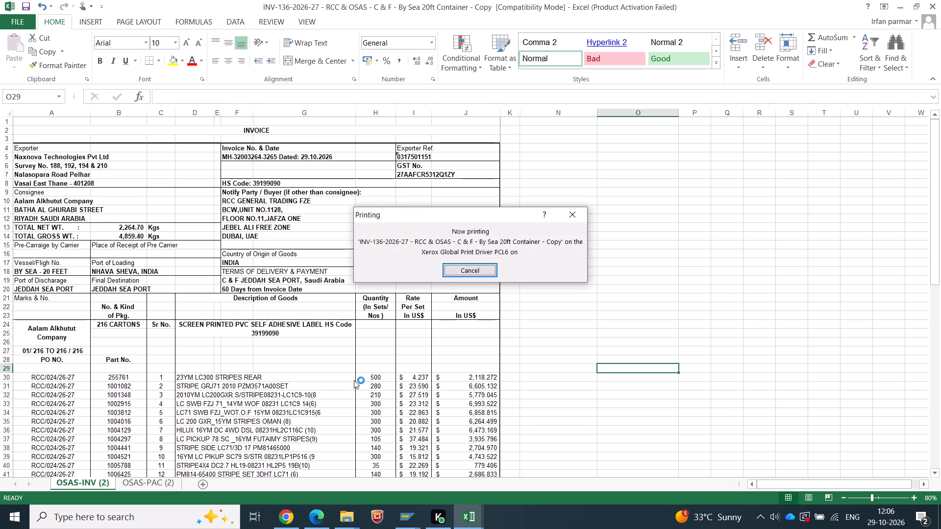
# Check the print preview of the OSAS-PAC (2) packing list and return to the sheet.
pyautogui.scroll(-13, 354, 376)
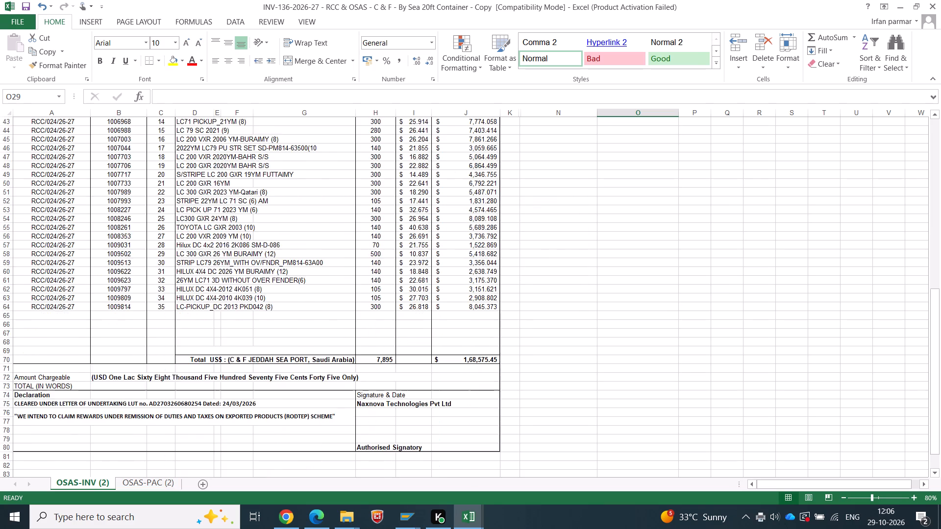
pyautogui.scroll(-4, 360, 326)
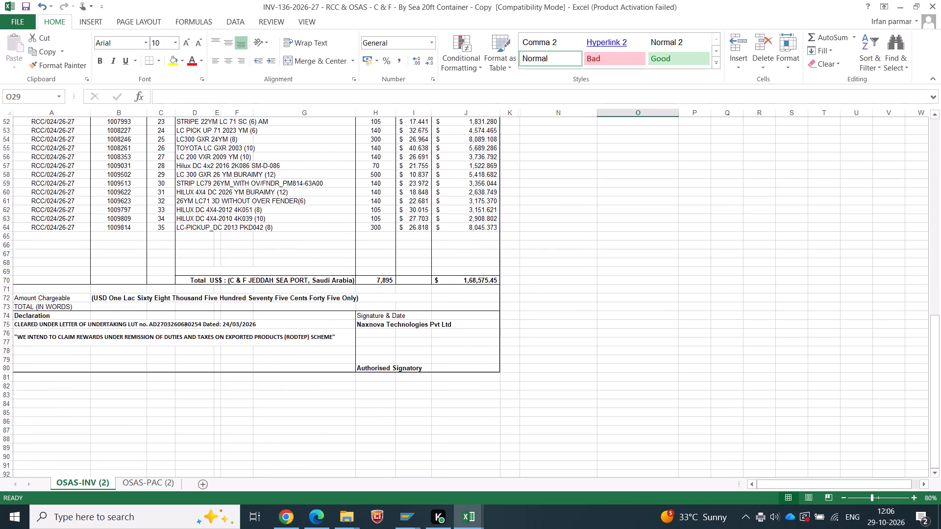
pyautogui.click(133, 479)
pyautogui.scroll(2, 208, 255)
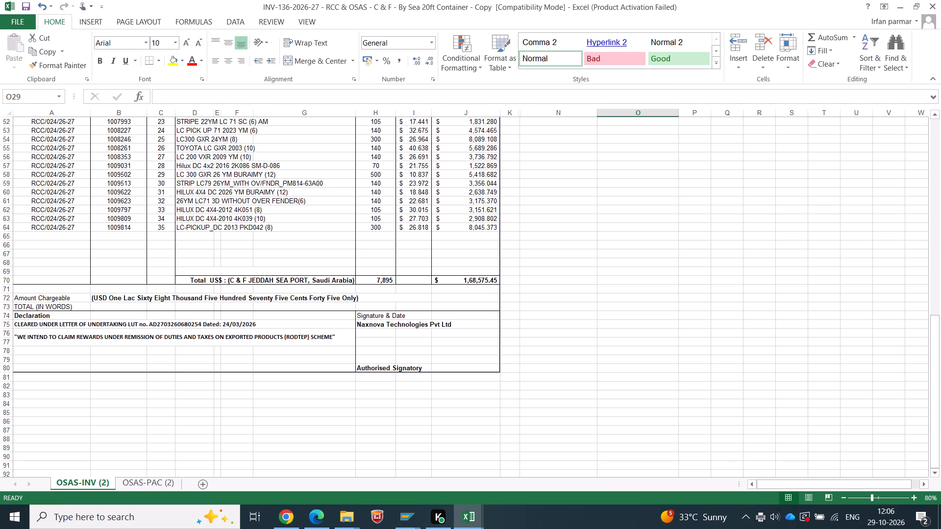
pyautogui.scroll(20, 208, 255)
pyautogui.scroll(9, 208, 255)
pyautogui.click(143, 484)
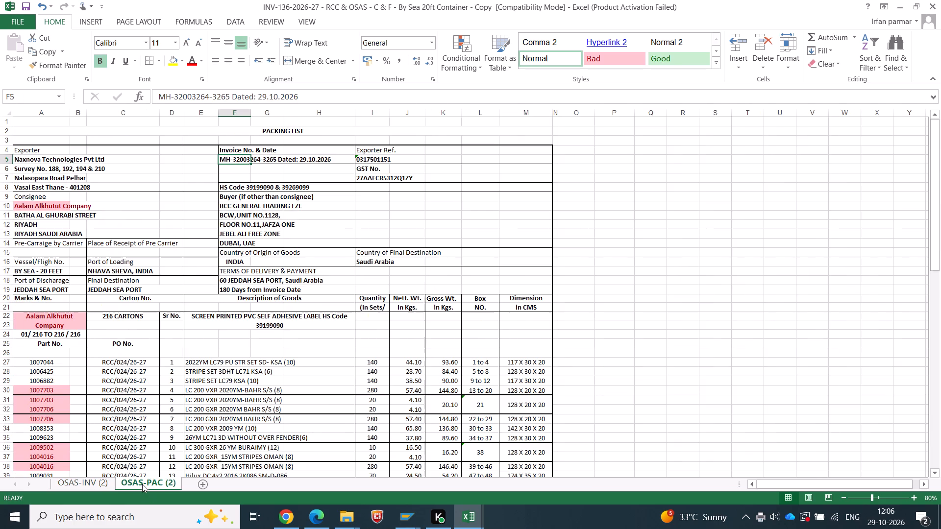
pyautogui.click(246, 409)
pyautogui.hotkey('ctrl', 'p')
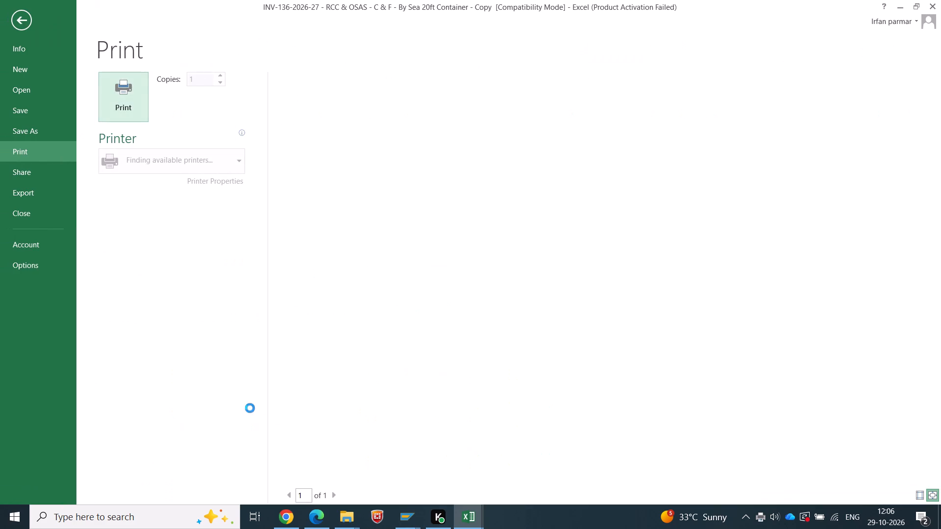
pyautogui.scroll(17, 274, 406)
pyautogui.scroll(-7, 649, 232)
pyautogui.scroll(9, 552, 192)
pyautogui.scroll(-8, 554, 207)
pyautogui.scroll(7, 471, 182)
pyautogui.scroll(-8, 449, 181)
pyautogui.scroll(8, 284, 154)
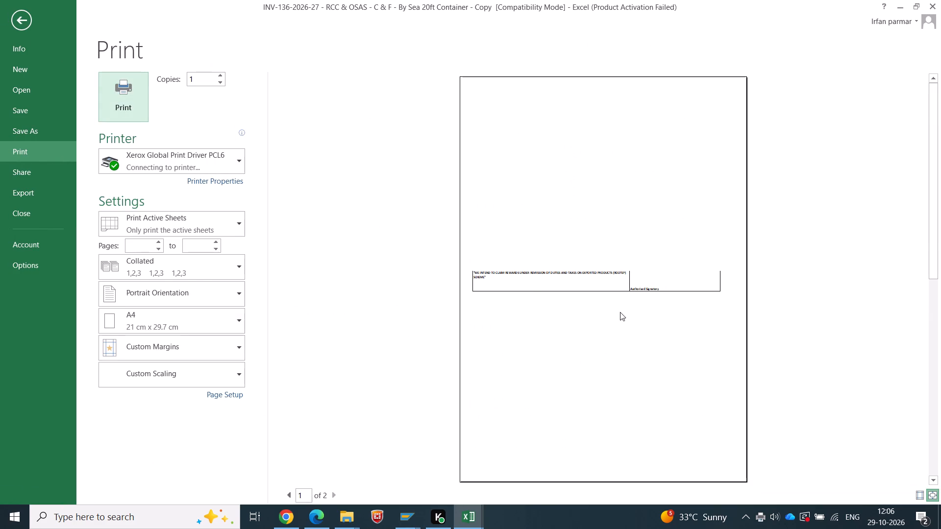
pyautogui.scroll(-1, 657, 323)
pyautogui.press('Escape')
# Delete the blank row 26 between the packing list's column headings and its first item.
pyautogui.scroll(-8, 297, 322)
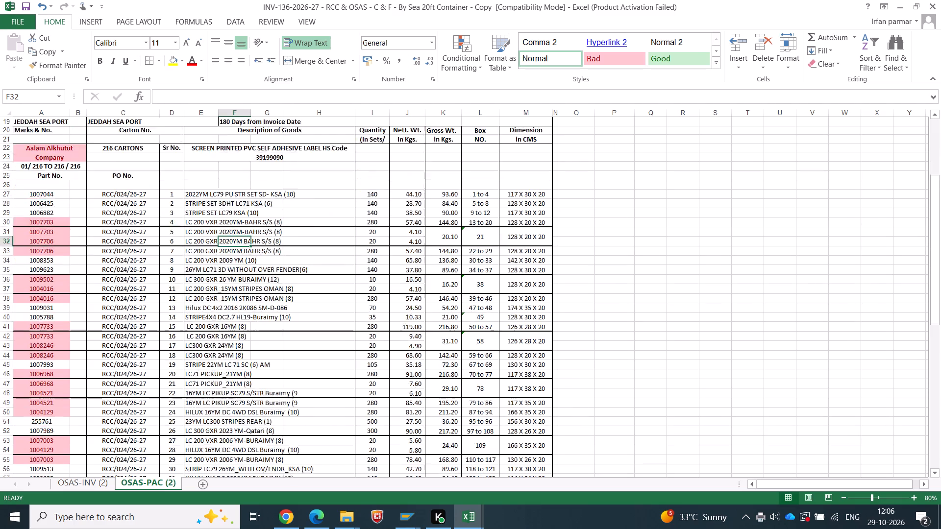
pyautogui.scroll(6, 254, 267)
pyautogui.click(9, 298)
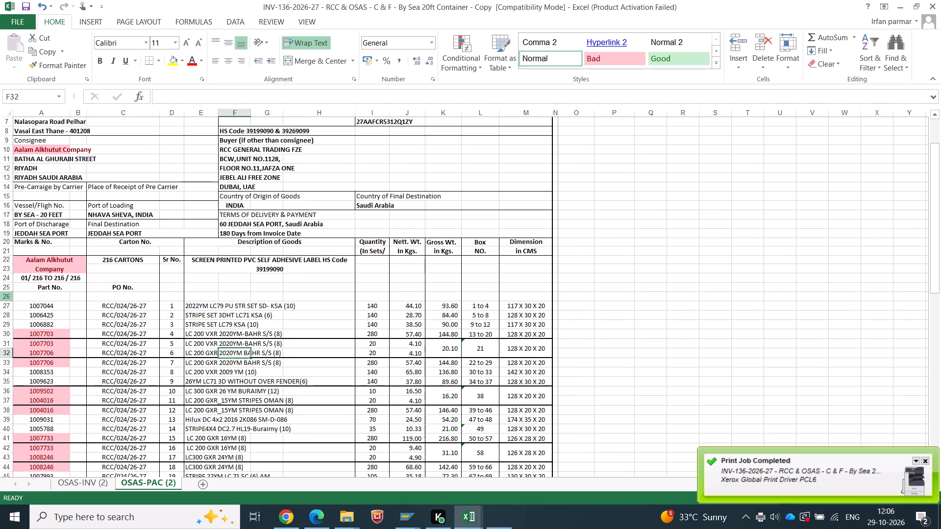
pyautogui.click(9, 298)
pyautogui.rightClick(9, 298)
pyautogui.click(51, 399)
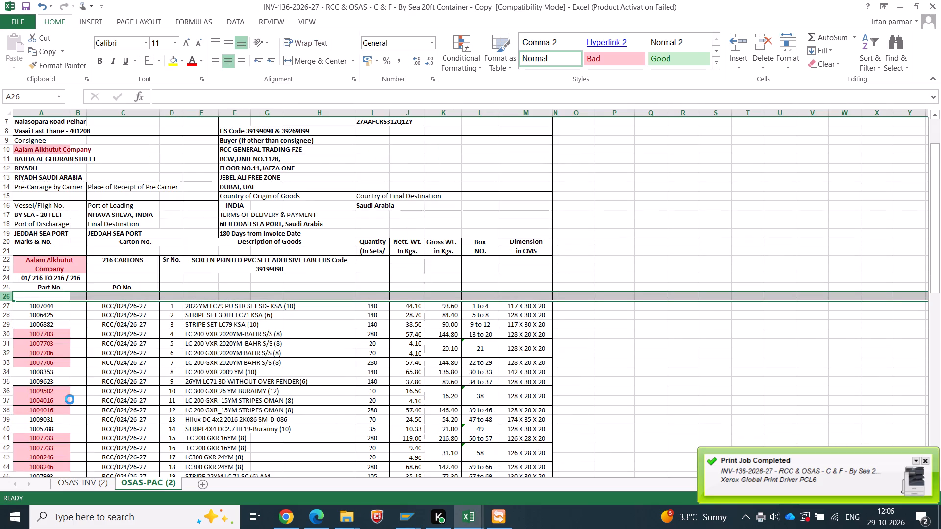
pyautogui.click(270, 387)
# Delete four of the blank rows between the packing list's last item and its totals row.
pyautogui.scroll(-18, 272, 373)
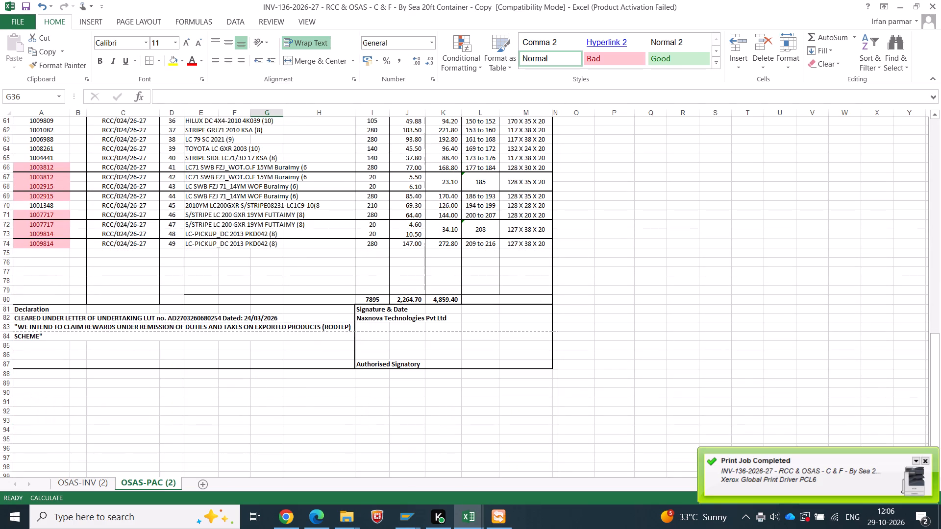
pyautogui.moveTo(7, 254); pyautogui.dragTo(6, 273)
pyautogui.rightClick(3, 268)
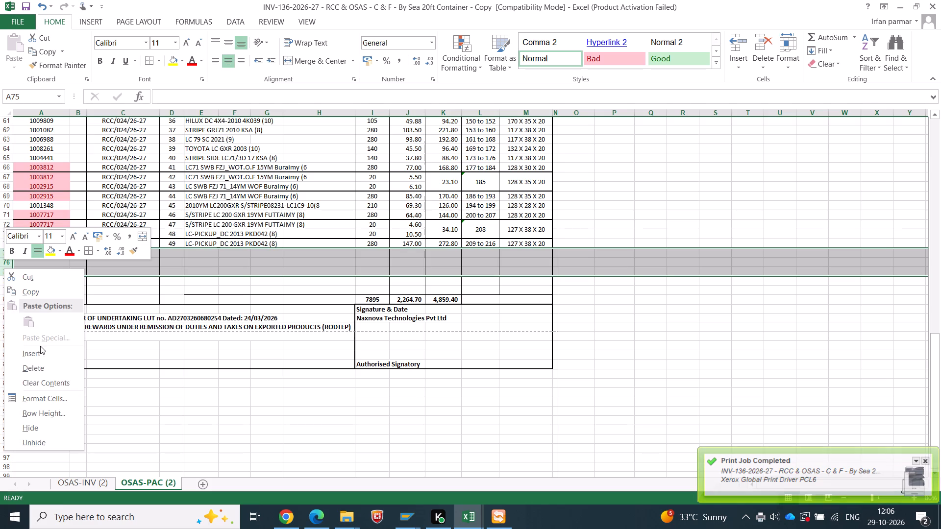
pyautogui.click(43, 369)
pyautogui.click(198, 396)
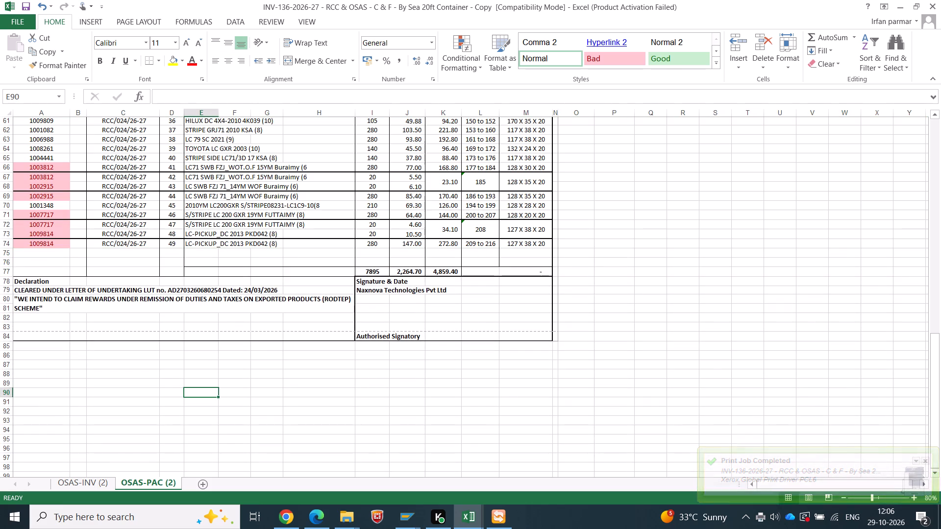
pyautogui.click(1, 261)
pyautogui.rightClick(1, 261)
pyautogui.click(30, 367)
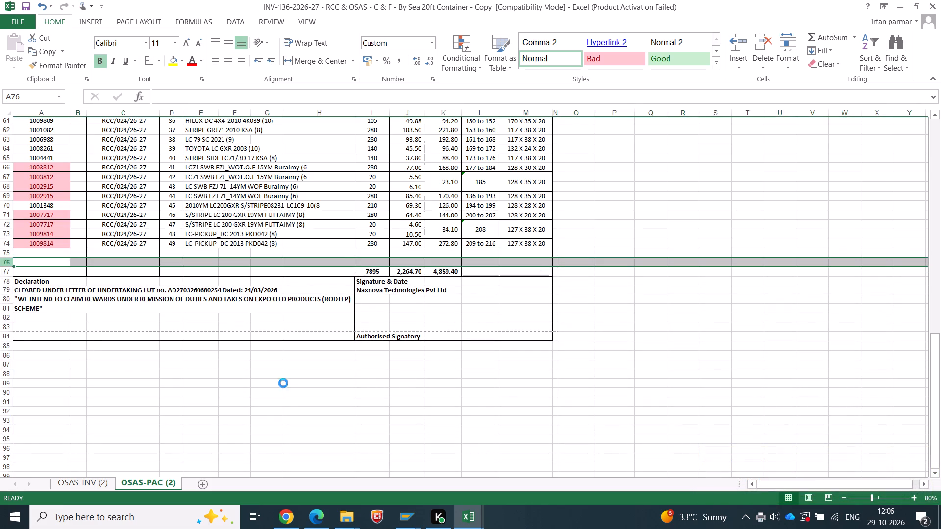
pyautogui.click(283, 383)
# Preview the packing list and print one copy on the Xerox Global Print Driver PCL6.
pyautogui.click(9, 23)
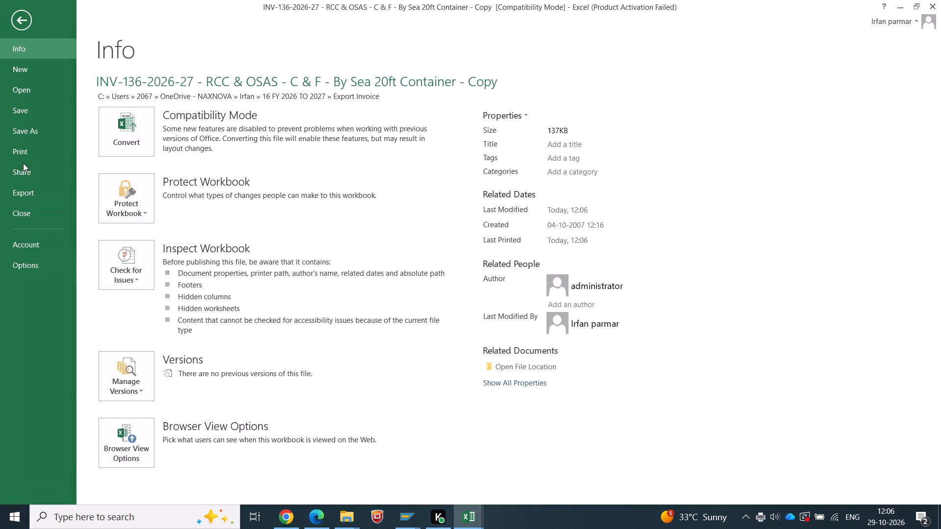
pyautogui.click(23, 149)
pyautogui.scroll(-7, 566, 394)
pyautogui.scroll(4, 564, 354)
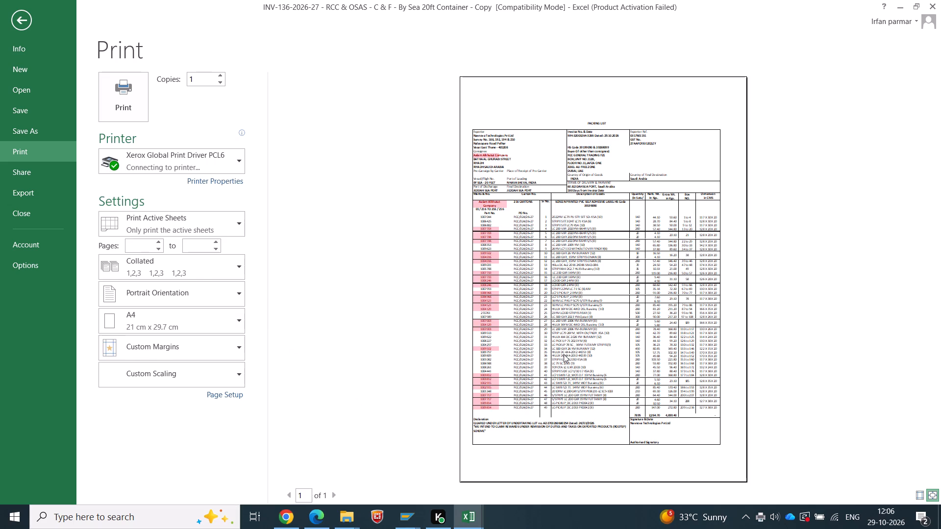
pyautogui.scroll(3, 564, 354)
pyautogui.scroll(-6, 566, 361)
pyautogui.scroll(6, 568, 345)
pyautogui.scroll(-6, 568, 345)
pyautogui.scroll(7, 562, 351)
pyautogui.click(128, 86)
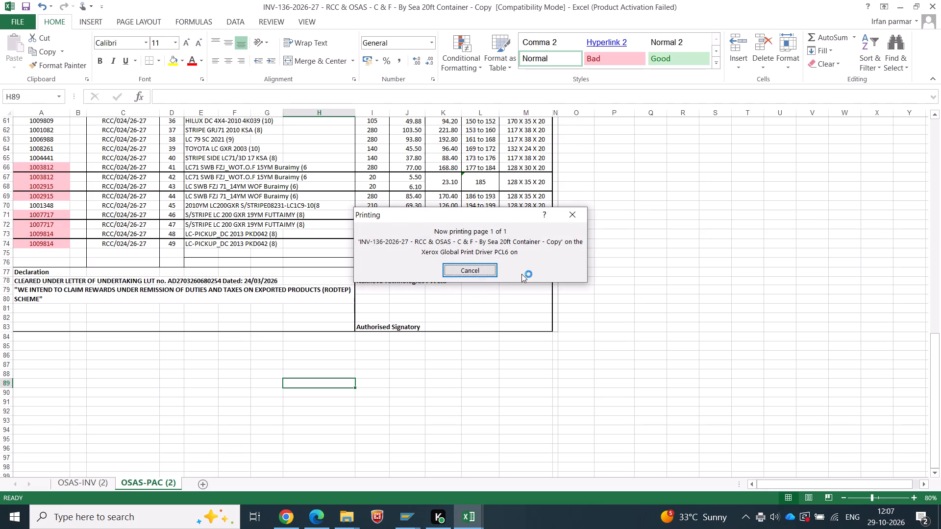
# Save and close the INV-136 C & F Copy workbook.
pyautogui.click(527, 358)
pyautogui.hotkey('ctrl', 's')
pyautogui.click(411, 371)
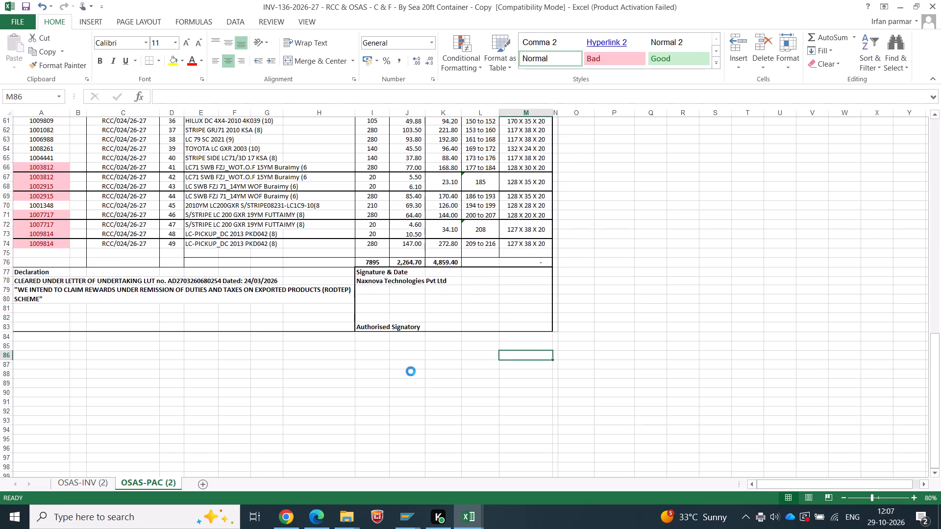
pyautogui.click(928, 8)
pyautogui.click(200, 397)
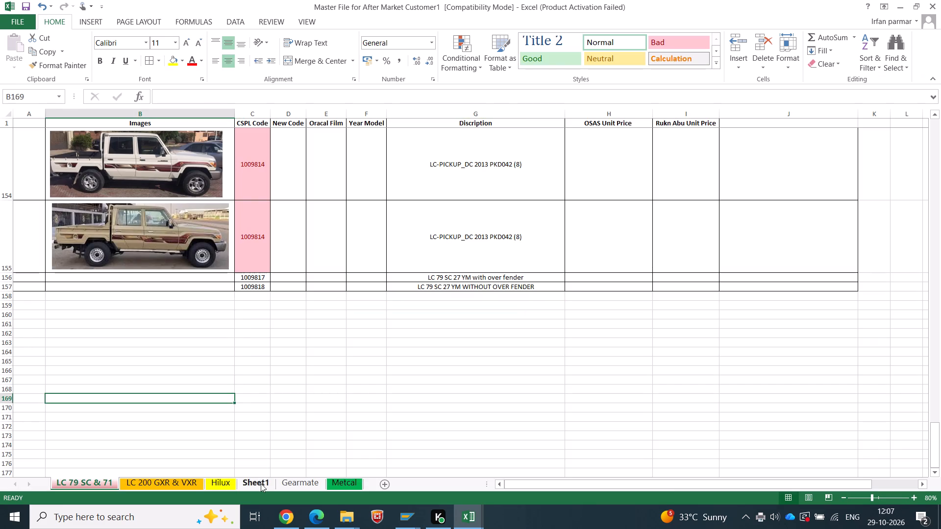
# Reopen the INV-136 RCC & OSAS C & F Copy workbook and copy the packing list's invoice number and date text.
pyautogui.click(342, 516)
pyautogui.click(278, 469)
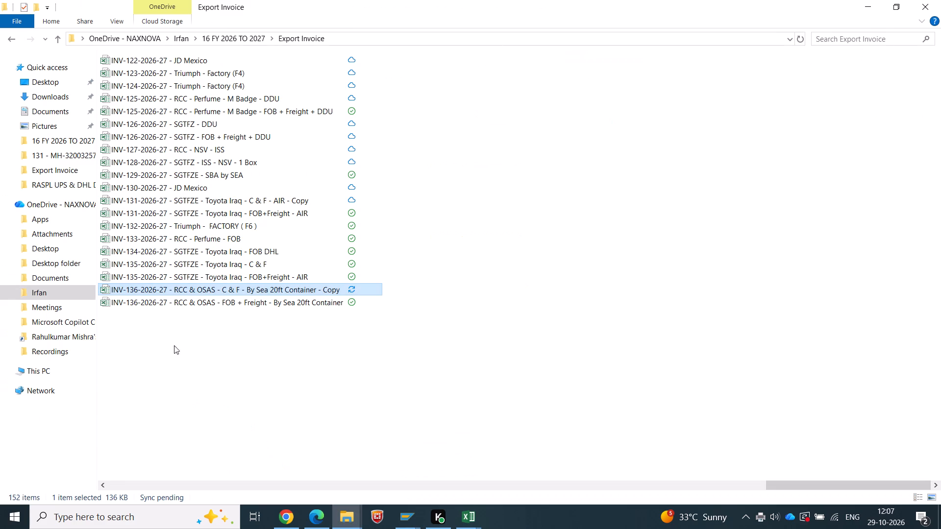
pyautogui.doubleClick(212, 288)
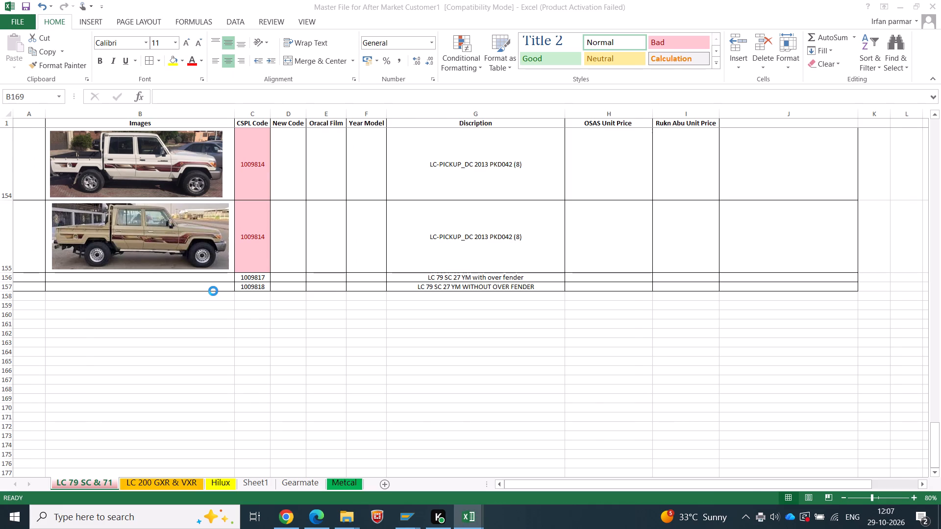
pyautogui.scroll(20, 223, 222)
pyautogui.scroll(9, 223, 222)
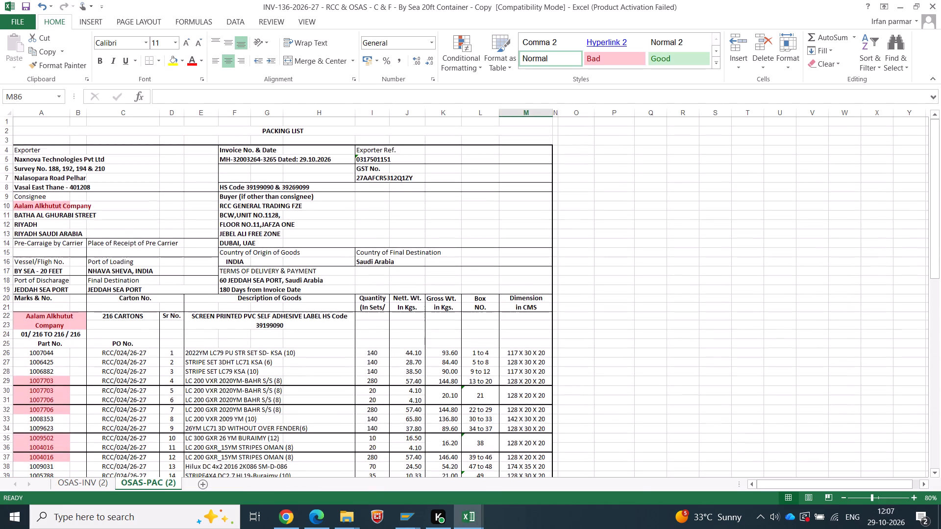
pyautogui.click(220, 159)
pyautogui.moveTo(308, 102); pyautogui.dragTo(16, 85)
pyautogui.hotkey('ctrl', 'c')
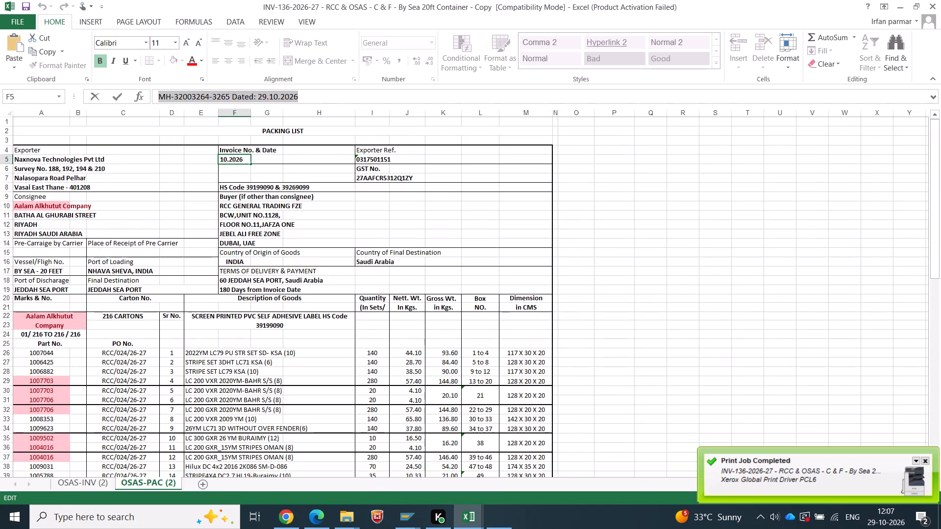
pyautogui.press('Tab')
pyautogui.click(344, 516)
pyautogui.click(291, 476)
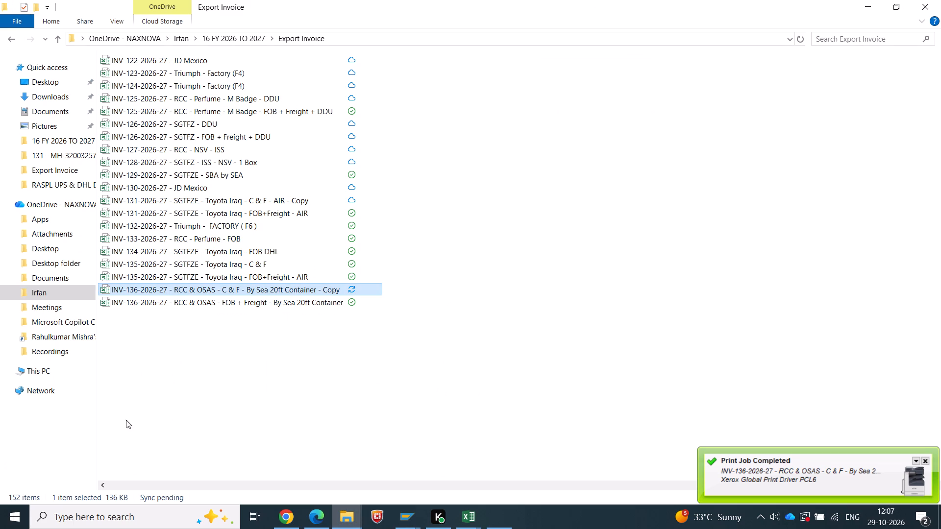
pyautogui.click(170, 305)
pyautogui.doubleClick(169, 302)
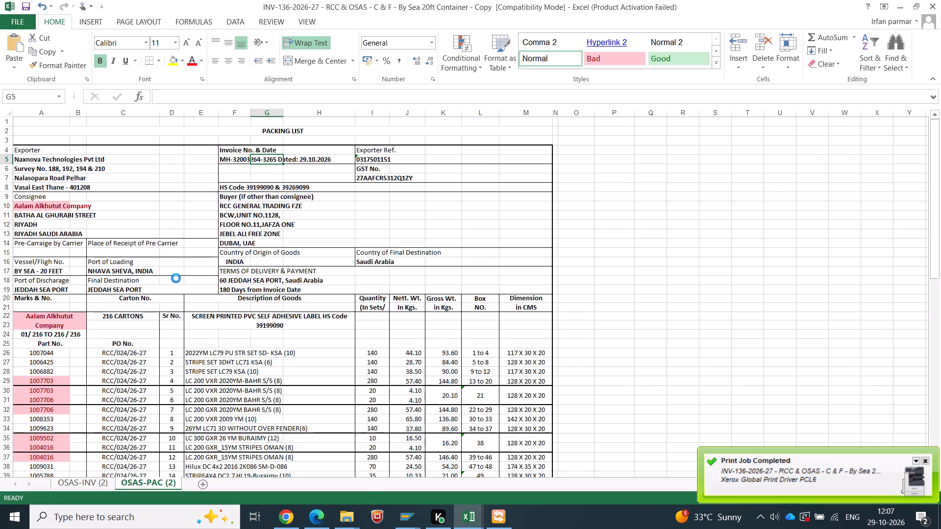
pyautogui.scroll(20, 196, 255)
pyautogui.scroll(5, 196, 255)
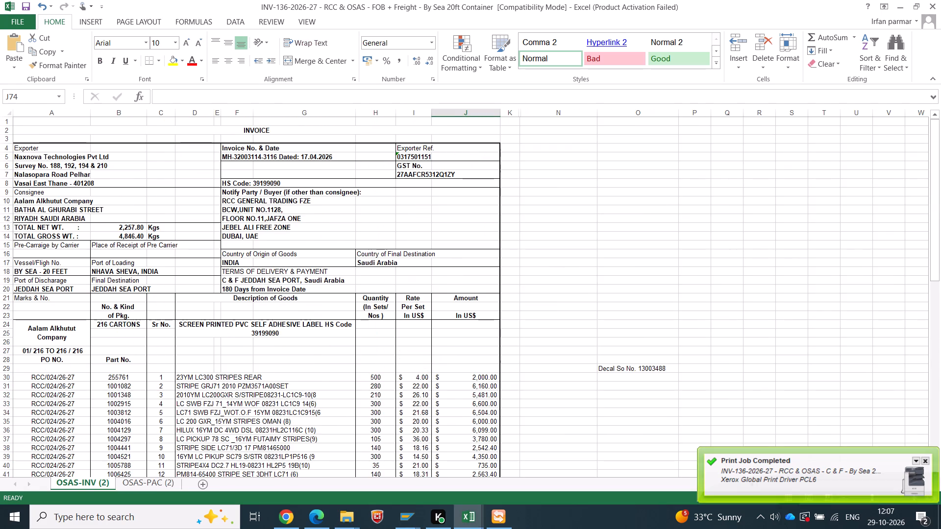
pyautogui.scroll(3, 199, 255)
pyautogui.click(231, 157)
pyautogui.scroll(1, 347, 188)
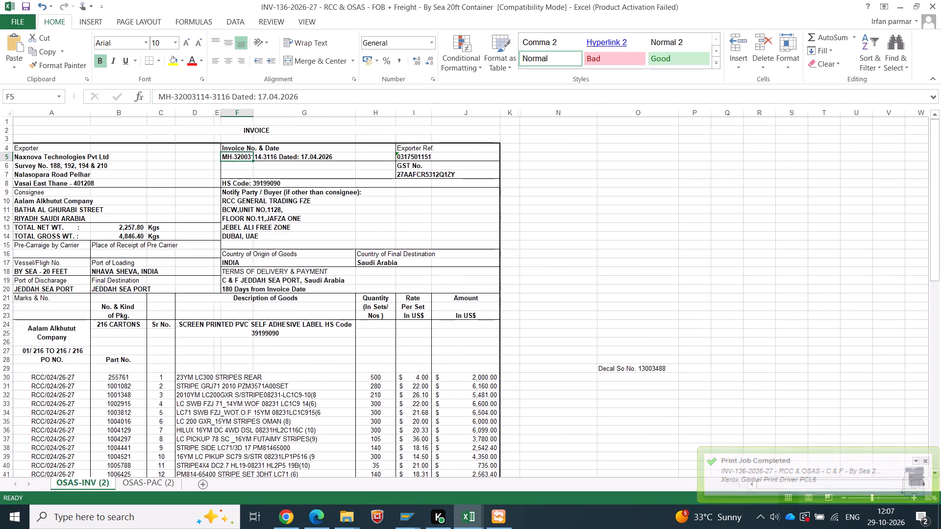
pyautogui.moveTo(327, 101); pyautogui.dragTo(88, 90)
pyautogui.hotkey('ctrl', 'v')
pyautogui.press('Tab')
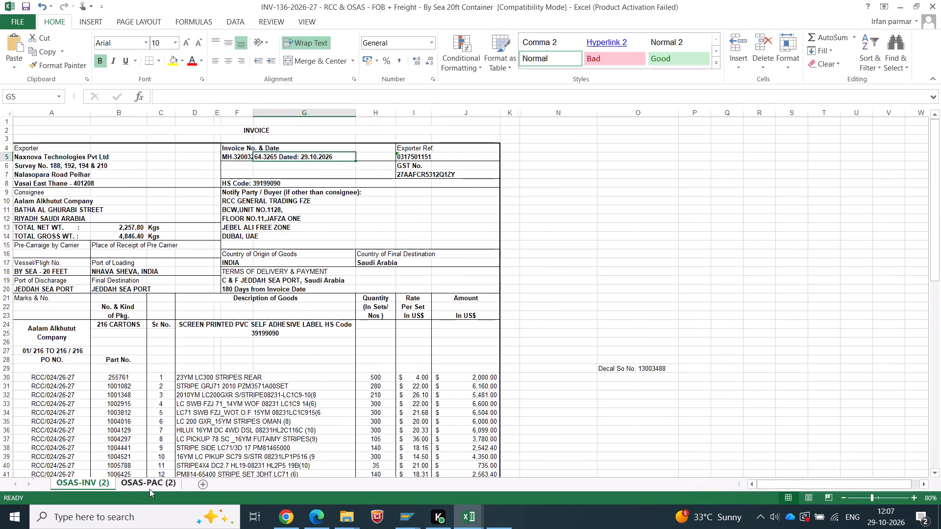
pyautogui.click(141, 489)
pyautogui.scroll(20, 255, 144)
pyautogui.scroll(1, 255, 144)
pyautogui.click(235, 161)
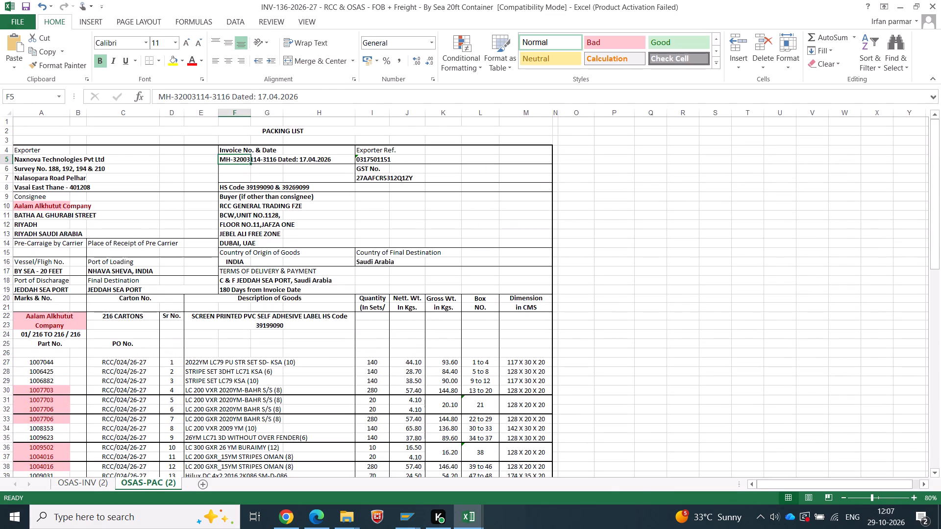
pyautogui.moveTo(332, 96); pyautogui.dragTo(0, 73)
pyautogui.hotkey('ctrl', 'v')
pyautogui.press('Tab')
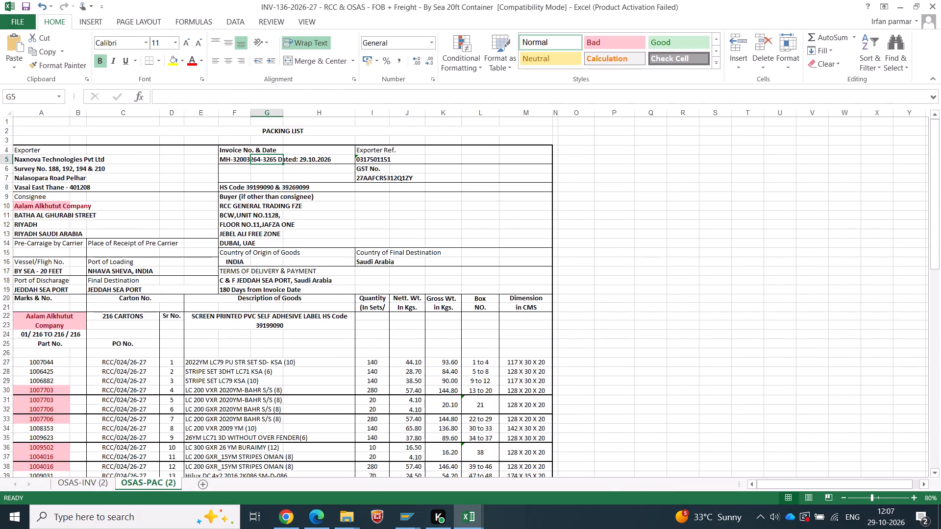
pyautogui.hotkey('ctrl', 's')
# Go back to the top of the OSAS-INV (2) invoice sheet.
pyautogui.click(73, 490)
pyautogui.scroll(8, 233, 182)
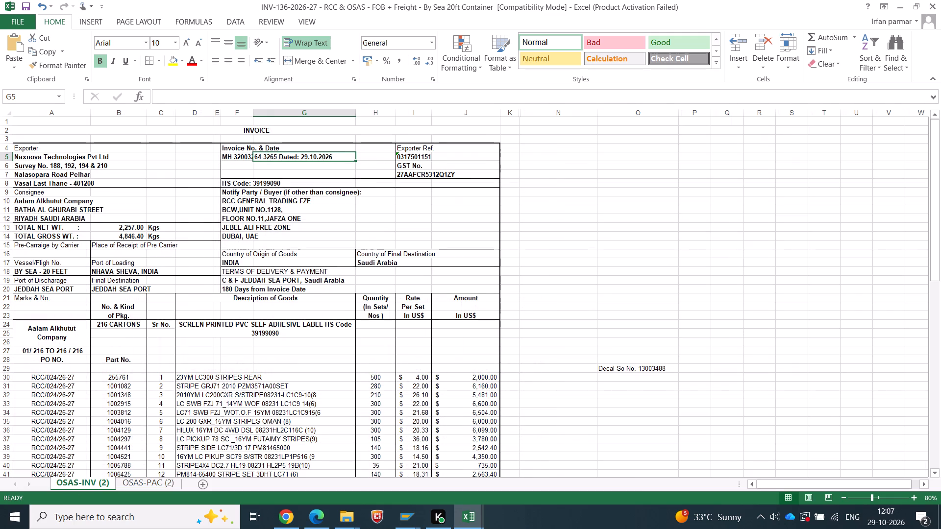
# Close the INV-136 RCC & OSAS FOB + Freight workbook.
pyautogui.click(934, 6)
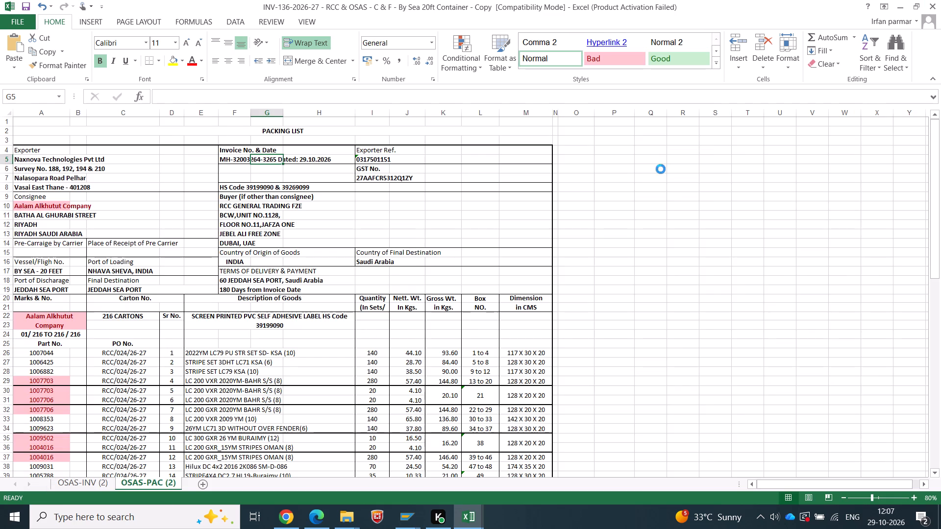
# Go to the top of the OSAS-INV (2) sheet in the INV-136 C & F Copy workbook and save the workbook.
pyautogui.scroll(2, 229, 298)
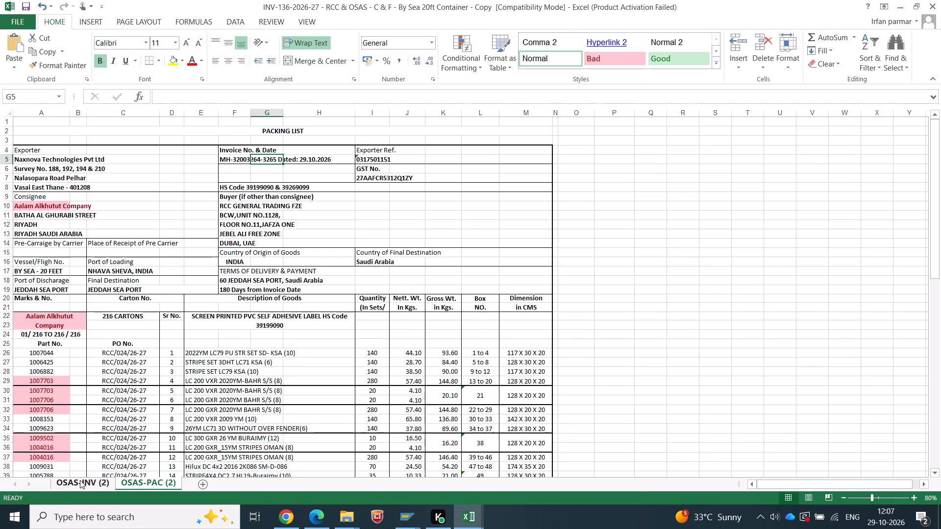
pyautogui.click(80, 484)
pyautogui.scroll(8, 146, 141)
pyautogui.hotkey('ctrl', 's')
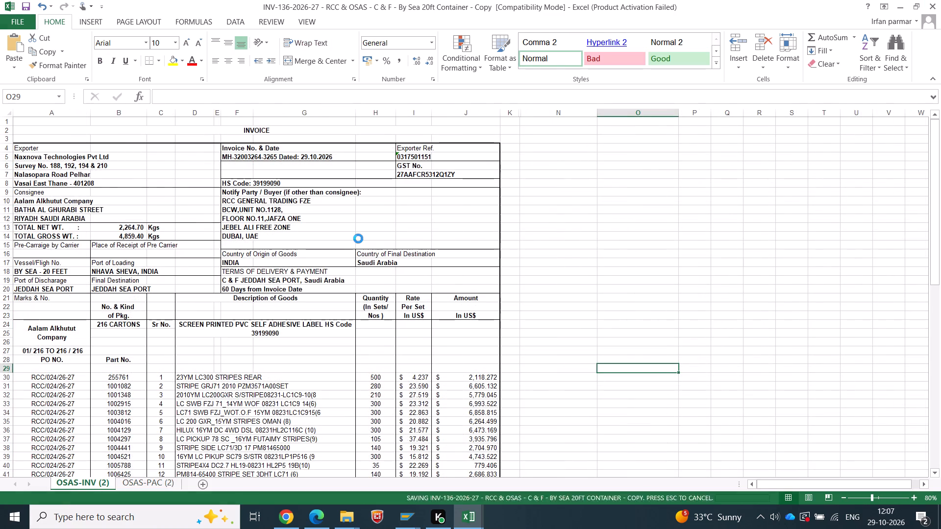
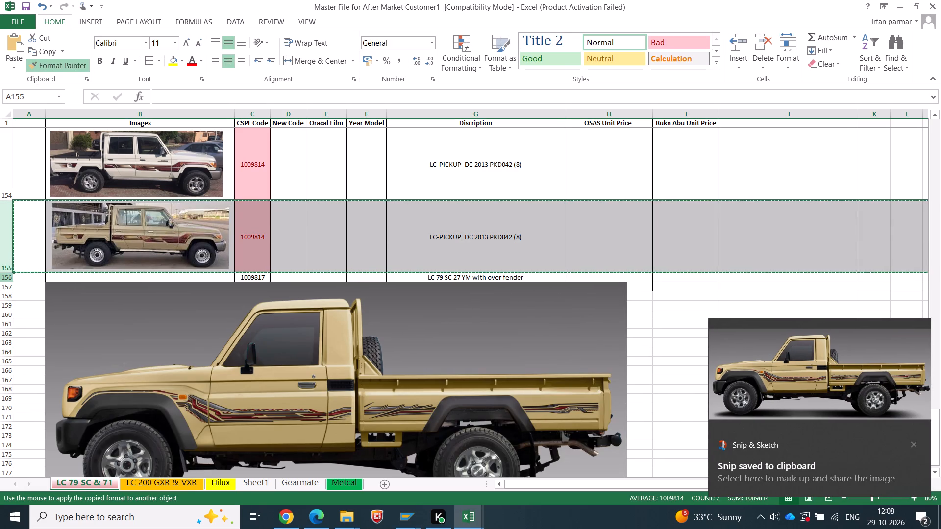
# In the After Market Customer master file, apply row 155's copied formatting to rows 156 and 157 on the LC 79 SC & 71 sheet.
pyautogui.moveTo(4, 278); pyautogui.dragTo(5, 286)
# Shrink the pasted beige single-cab pickup picture and fit it inside the Images cell of row 157, for code 1009818.
pyautogui.click(455, 423)
pyautogui.moveTo(455, 421); pyautogui.dragTo(429, 251)
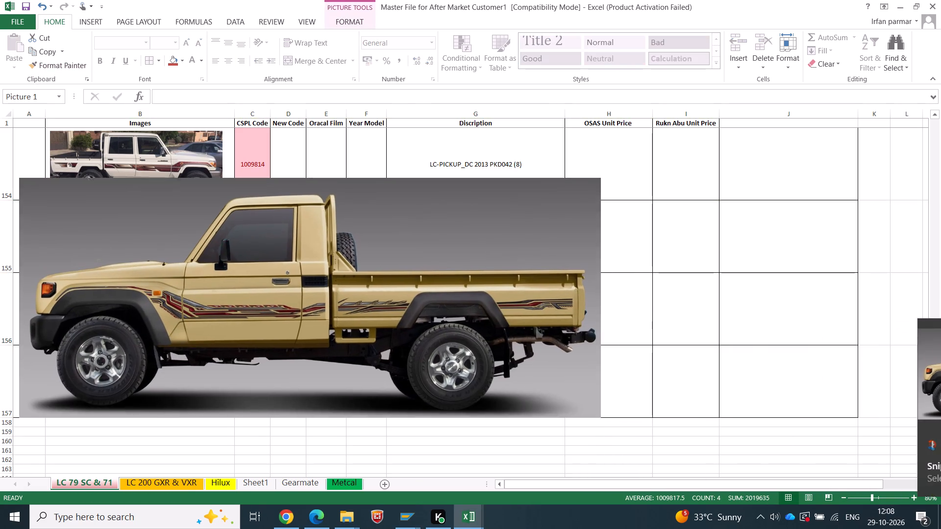
pyautogui.moveTo(429, 251); pyautogui.dragTo(429, 250)
pyautogui.moveTo(601, 415); pyautogui.dragTo(146, 229)
pyautogui.moveTo(116, 203); pyautogui.dragTo(149, 378)
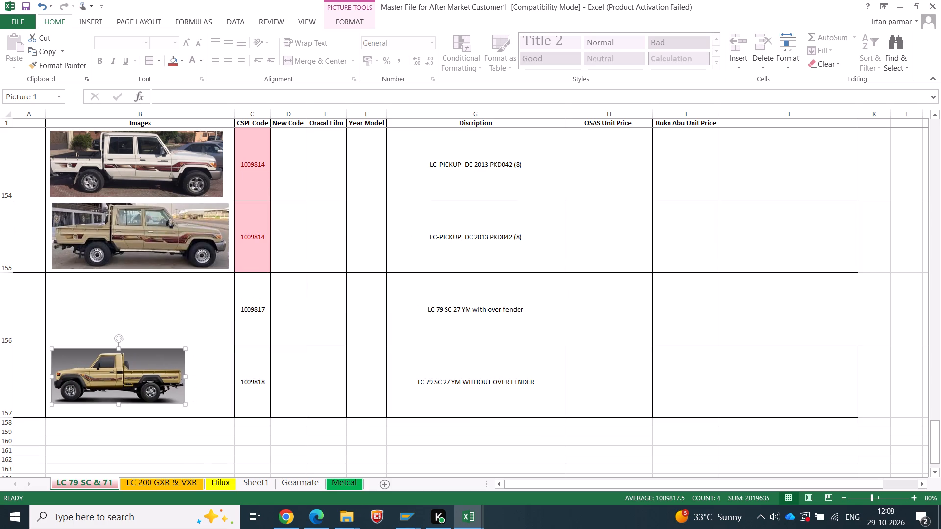
pyautogui.moveTo(184, 404); pyautogui.dragTo(208, 413)
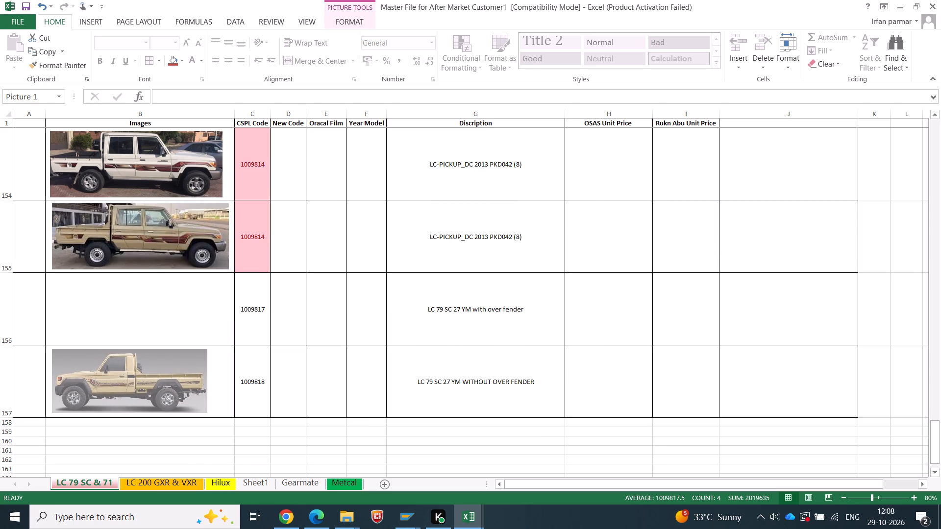
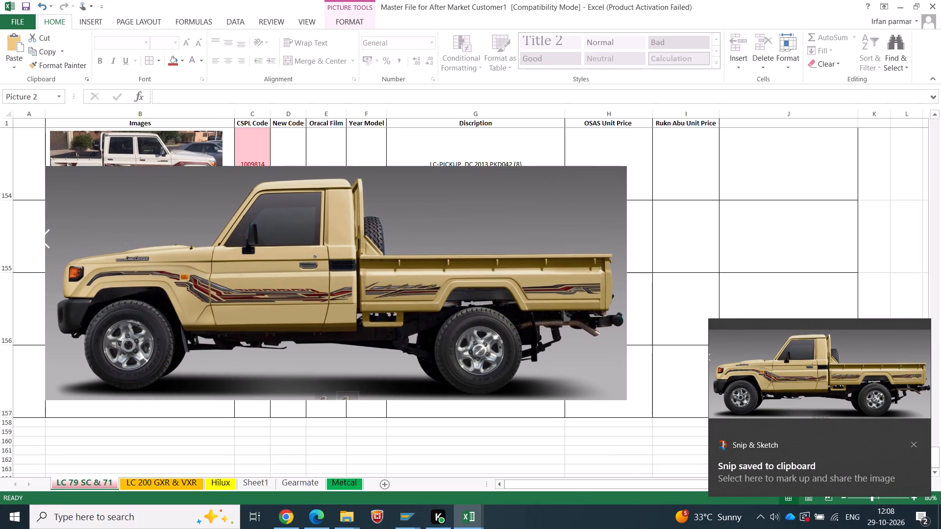
# Shrink the pasted beige pickup picture and fit it inside the Images cell of the 1009818 row.
pyautogui.moveTo(401, 327); pyautogui.dragTo(403, 327)
pyautogui.moveTo(628, 400); pyautogui.dragTo(218, 248)
pyautogui.moveTo(151, 209); pyautogui.dragTo(154, 392)
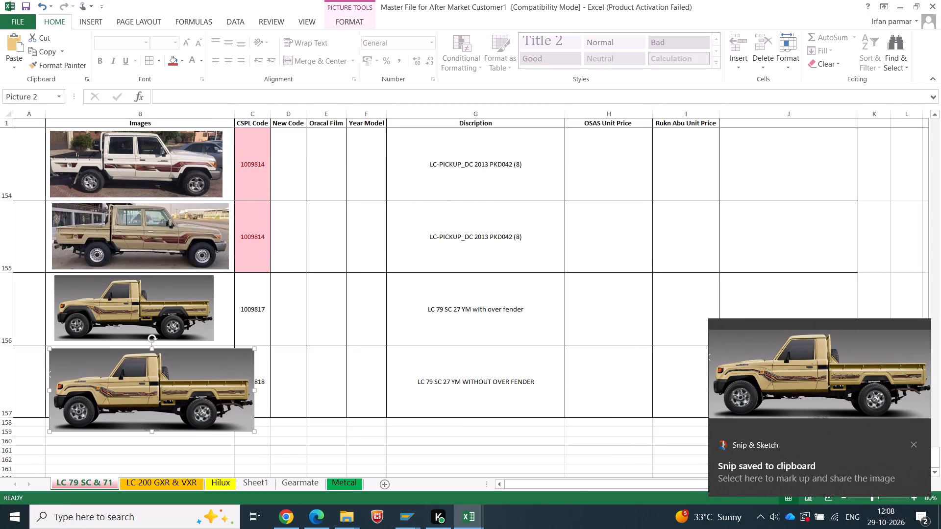
pyautogui.moveTo(254, 431); pyautogui.dragTo(217, 405)
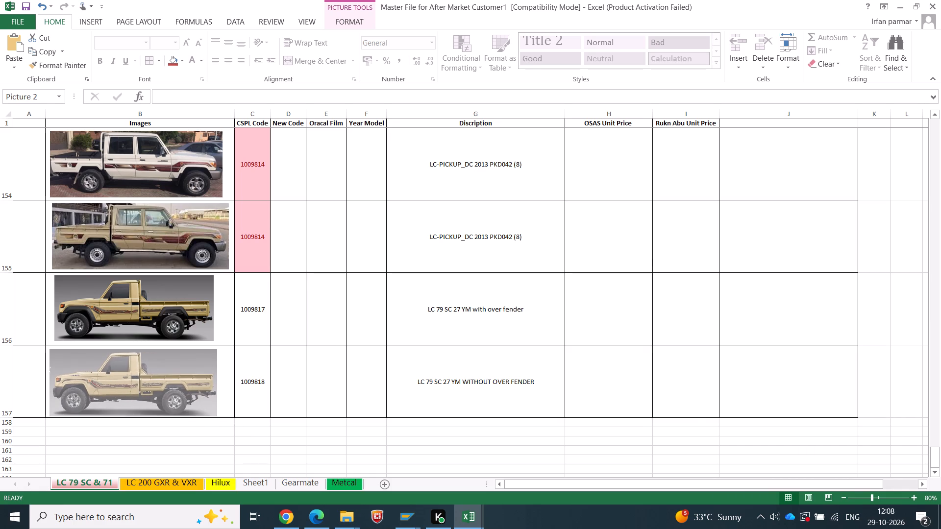
pyautogui.moveTo(217, 405); pyautogui.dragTo(213, 403)
pyautogui.click(379, 376)
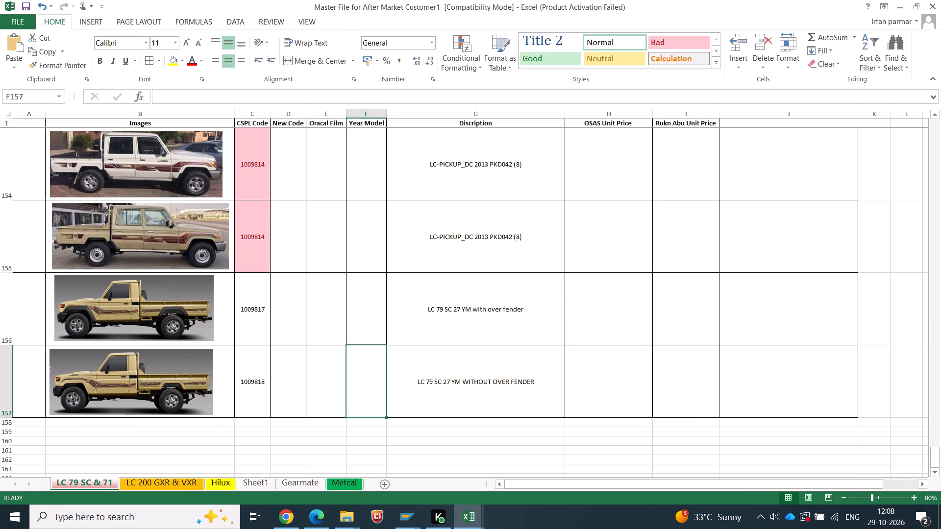
# Check the LC 200 GXR & VXR sheet, return to LC 79 SC & 71, and save the after-market customer master file.
pyautogui.hotkey('ctrl', 's')
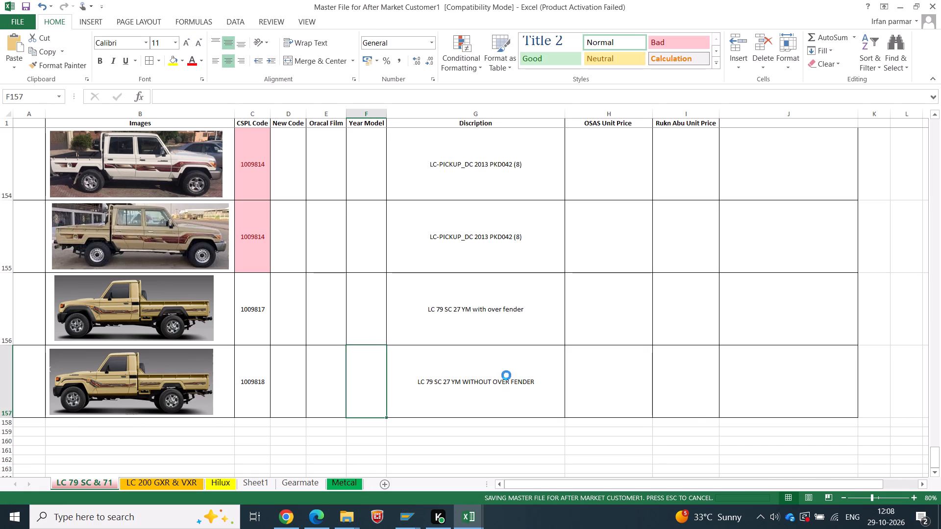
pyautogui.click(164, 489)
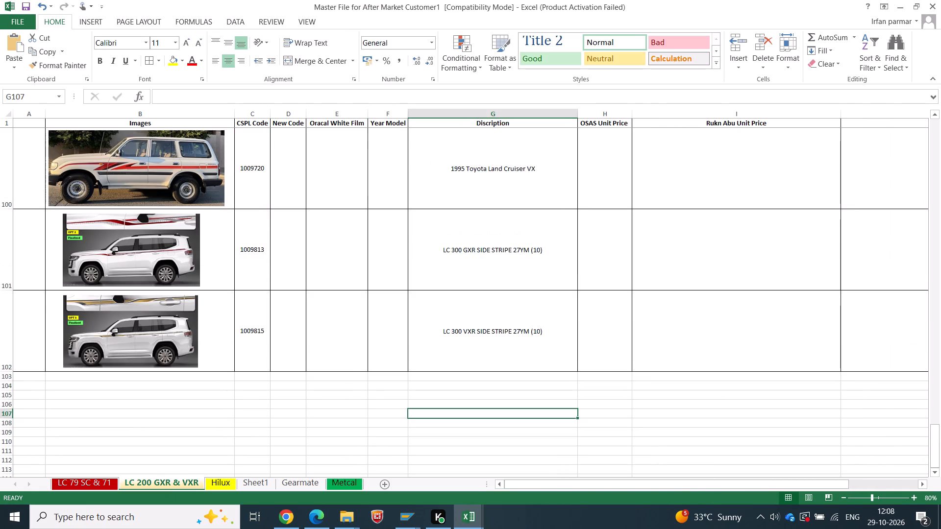
pyautogui.click(104, 483)
pyautogui.click(394, 403)
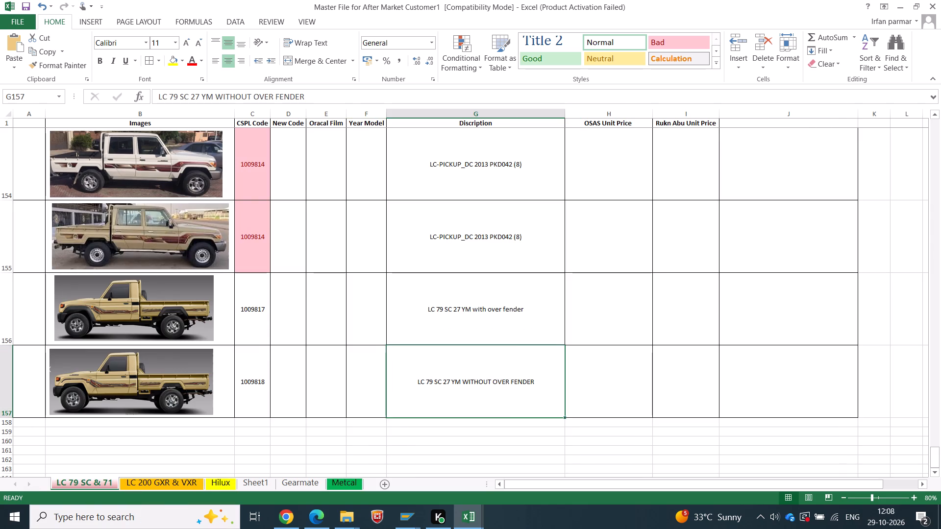
pyautogui.hotkey('ctrl', 's')
pyautogui.click(506, 311)
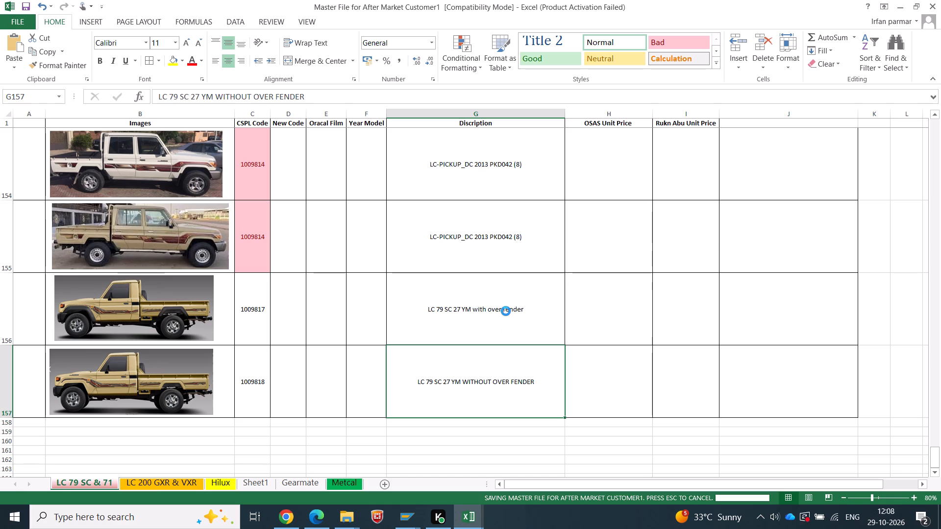
# Close the after-market customer master file workbook.
pyautogui.click(936, 9)
# Close the Book1 workbook holding the over-fender part codes.
pyautogui.click(444, 214)
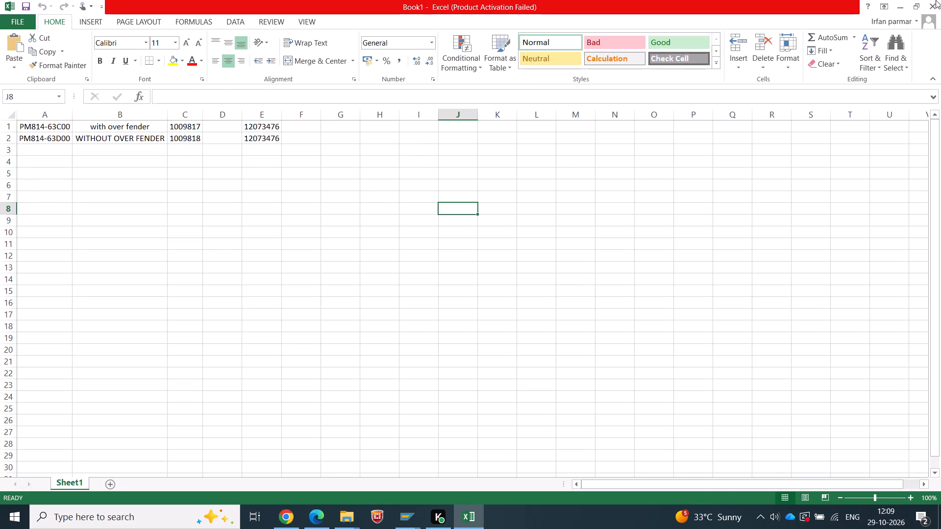
pyautogui.click(936, 0)
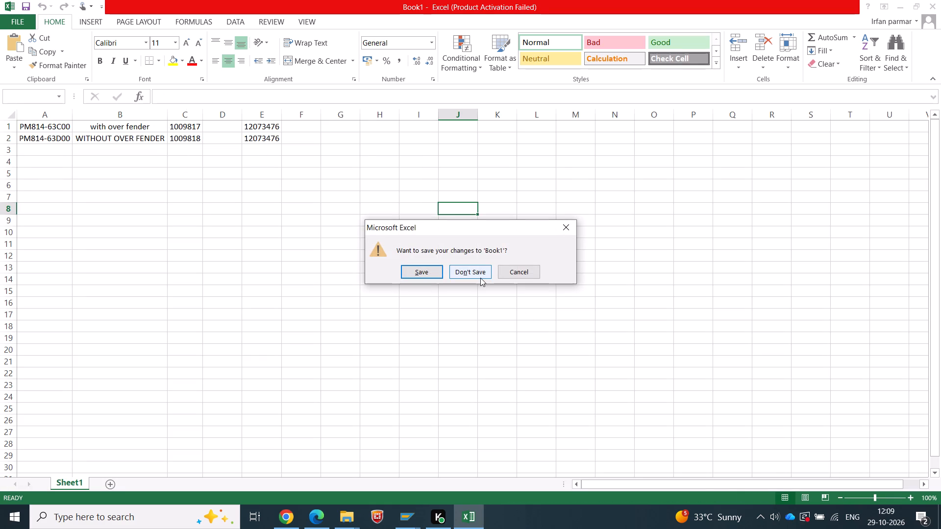
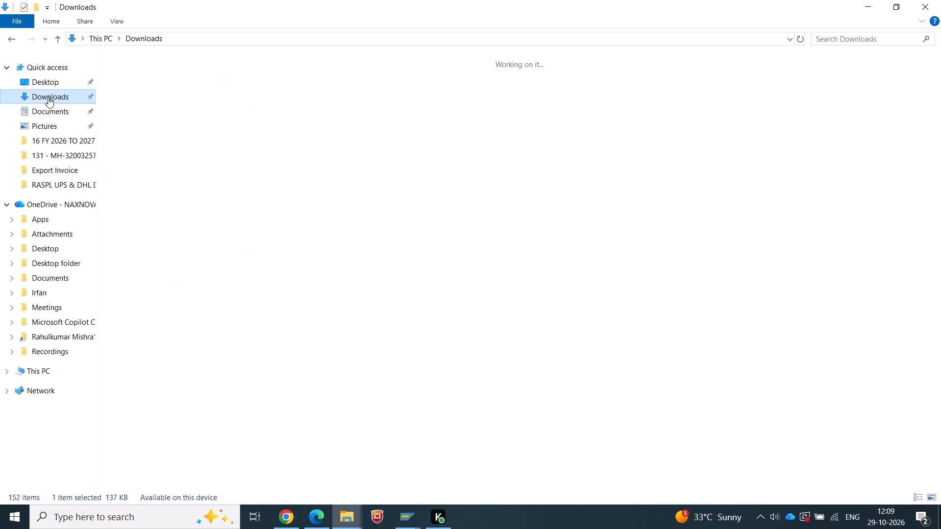
# Open the SBA - 27.10.2026 workbook from the Downloads folder.
pyautogui.scroll(4, 39, 104)
pyautogui.scroll(2, 307, 164)
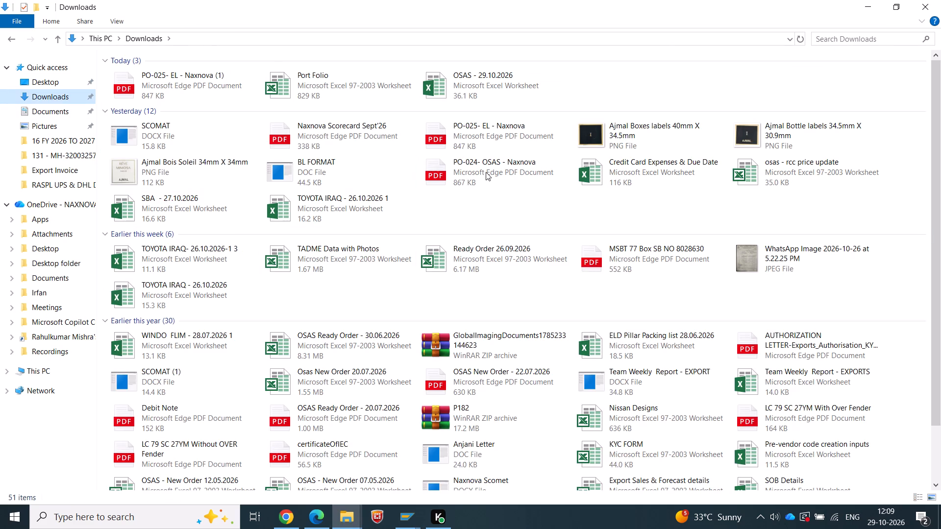
pyautogui.doubleClick(177, 199)
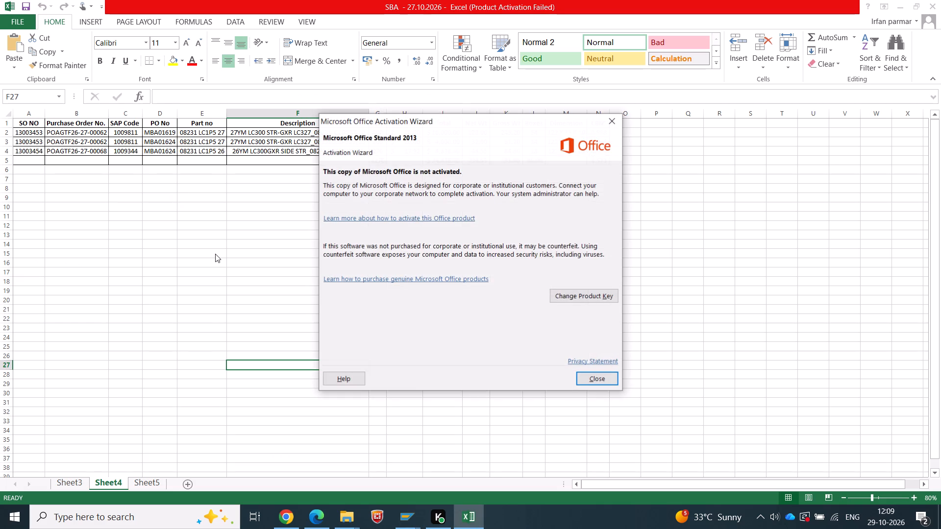
# Close the Office activation wizard covering the SBA - 27.10.2026 workbook.
pyautogui.click(617, 384)
pyautogui.scroll(6, 330, 236)
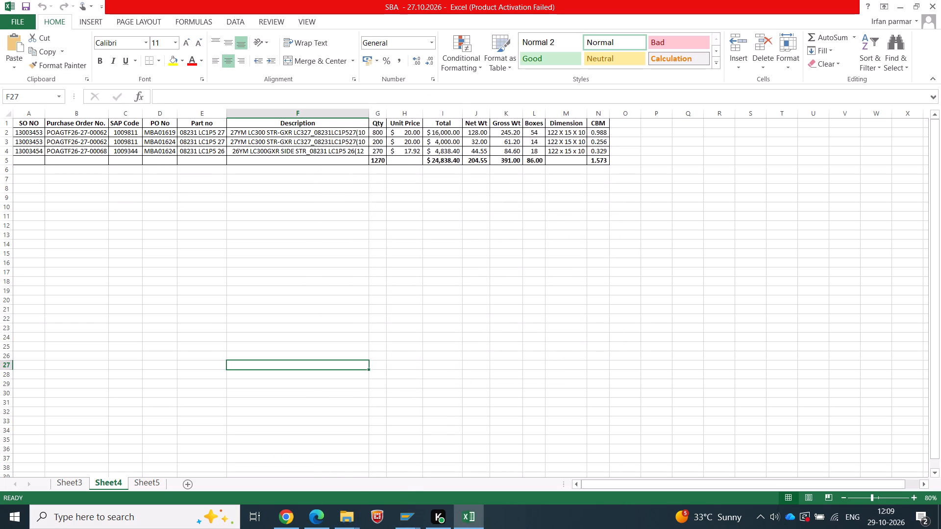
# In File Explorer, open the Export Invoice folder inside Irfan's 16 FY 2026 TO 2027 folder and go to the latest invoices.
pyautogui.click(347, 522)
pyautogui.click(308, 488)
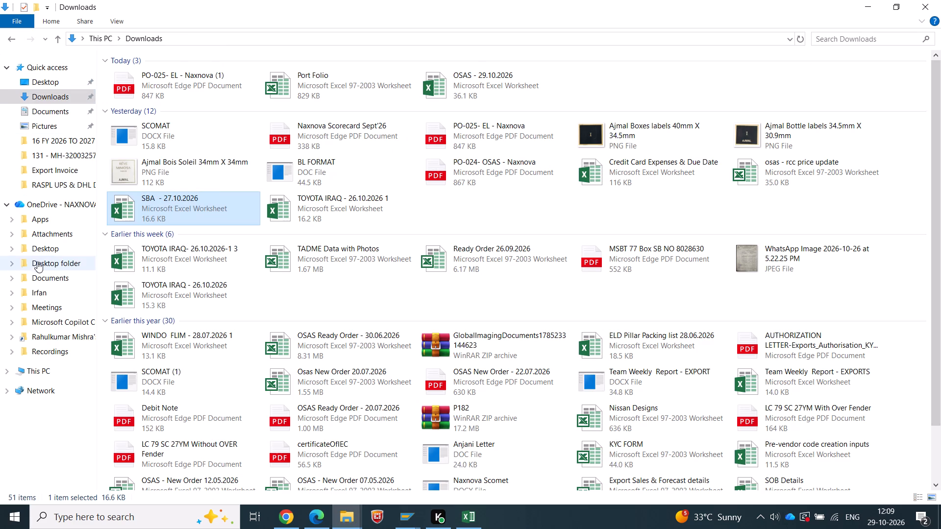
pyautogui.click(43, 297)
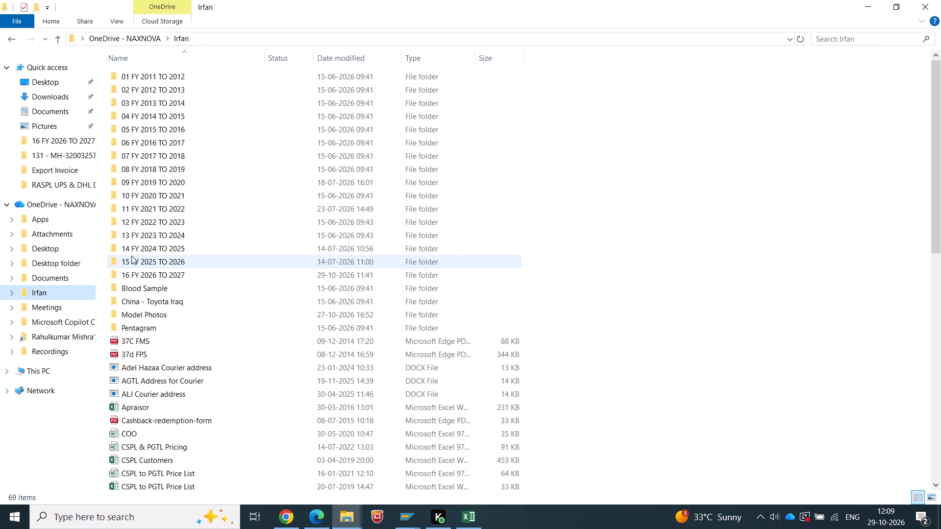
pyautogui.doubleClick(162, 277)
pyautogui.doubleClick(137, 91)
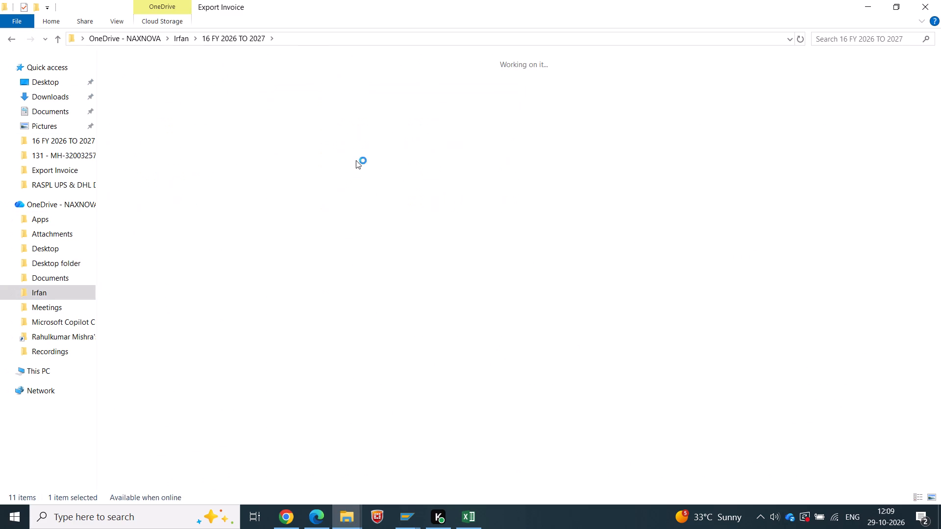
pyautogui.scroll(-8, 458, 257)
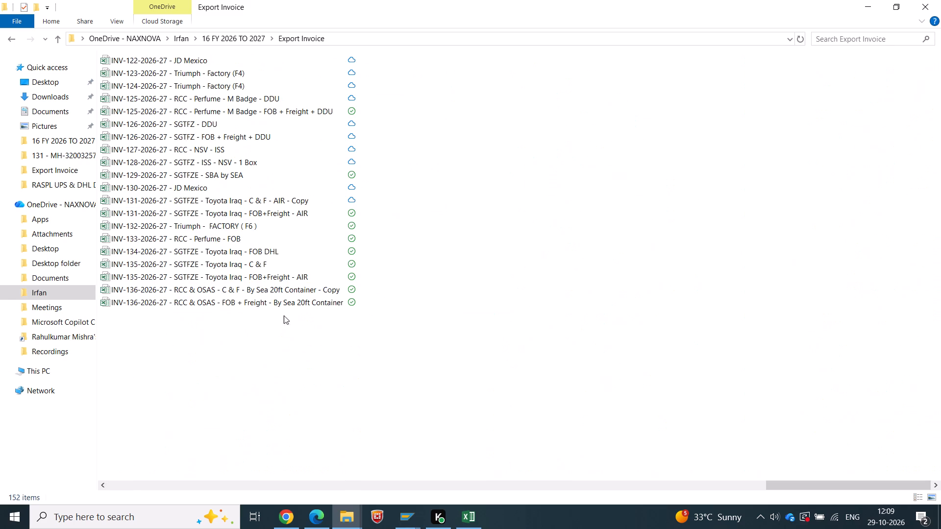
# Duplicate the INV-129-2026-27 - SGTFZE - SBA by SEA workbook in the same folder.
pyautogui.click(216, 305)
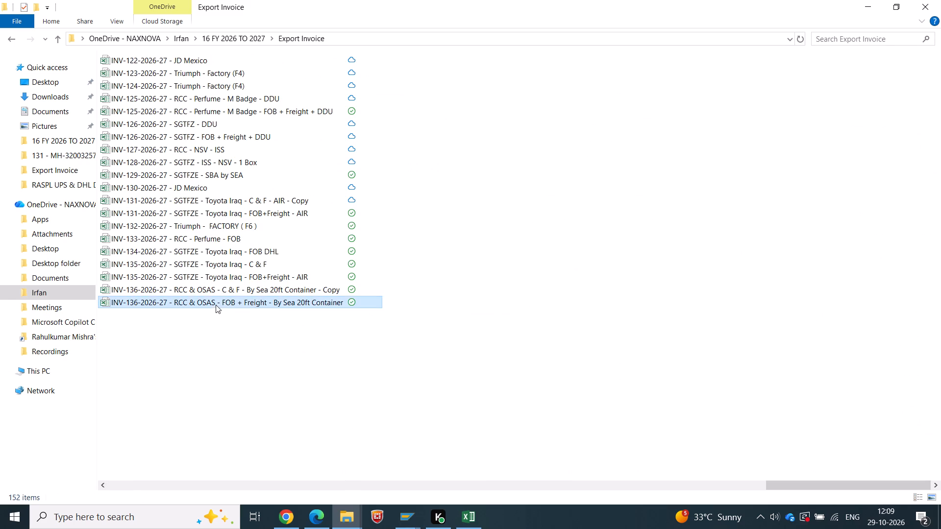
pyautogui.click(214, 178)
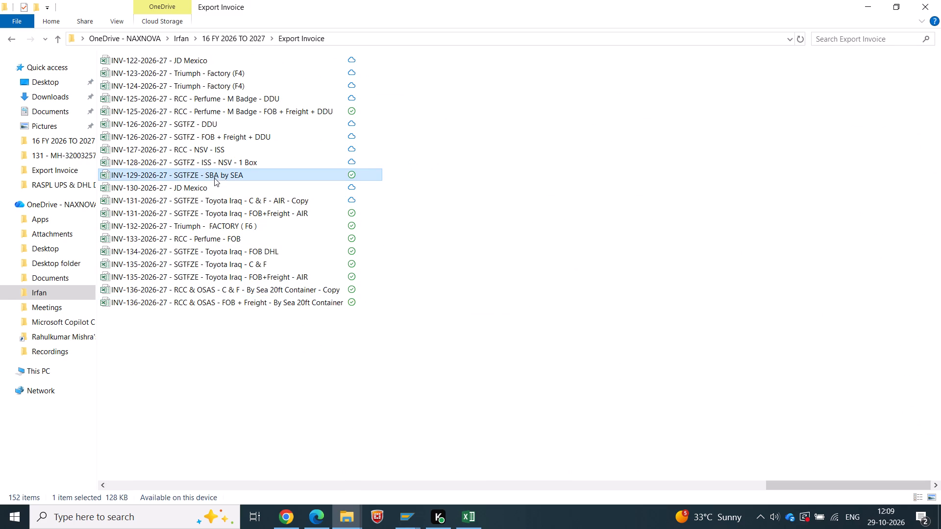
pyautogui.hotkey('ctrl', 'c')
pyautogui.hotkey('ctrl', 'v')
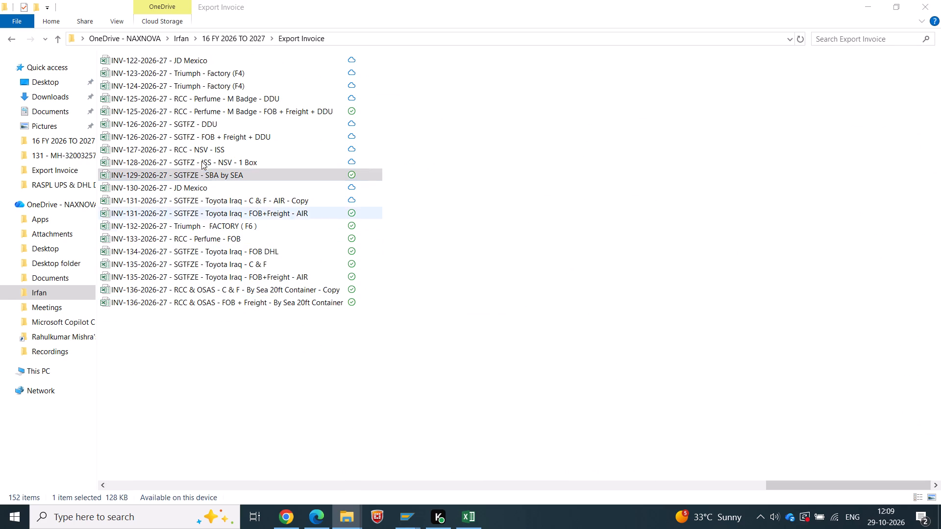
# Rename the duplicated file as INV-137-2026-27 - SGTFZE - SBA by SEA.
pyautogui.press('F2')
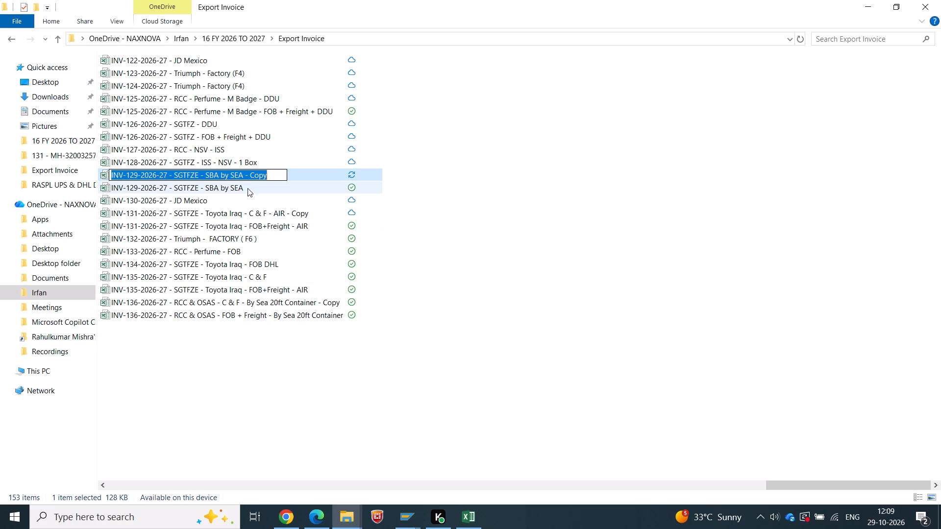
pyautogui.click(245, 175)
pyautogui.moveTo(243, 175); pyautogui.dragTo(291, 177)
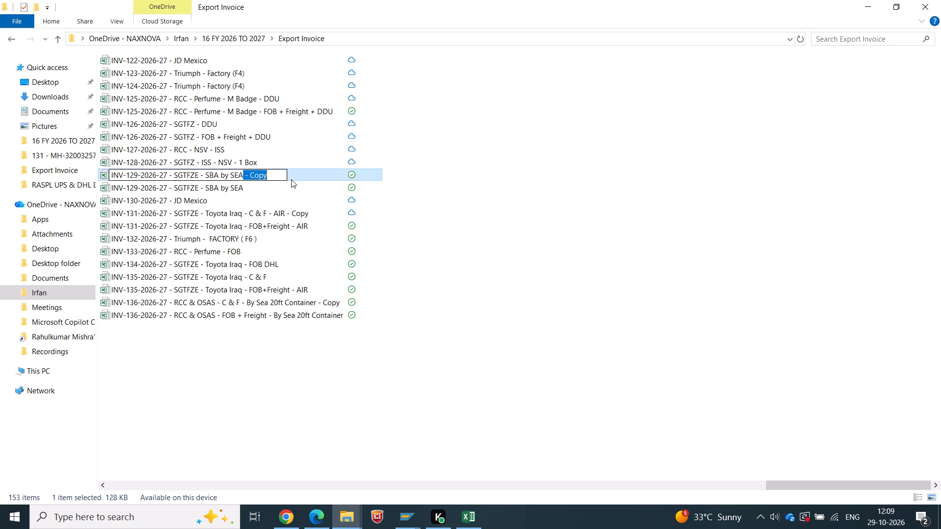
pyautogui.press('BackSpace')
pyautogui.click(142, 177)
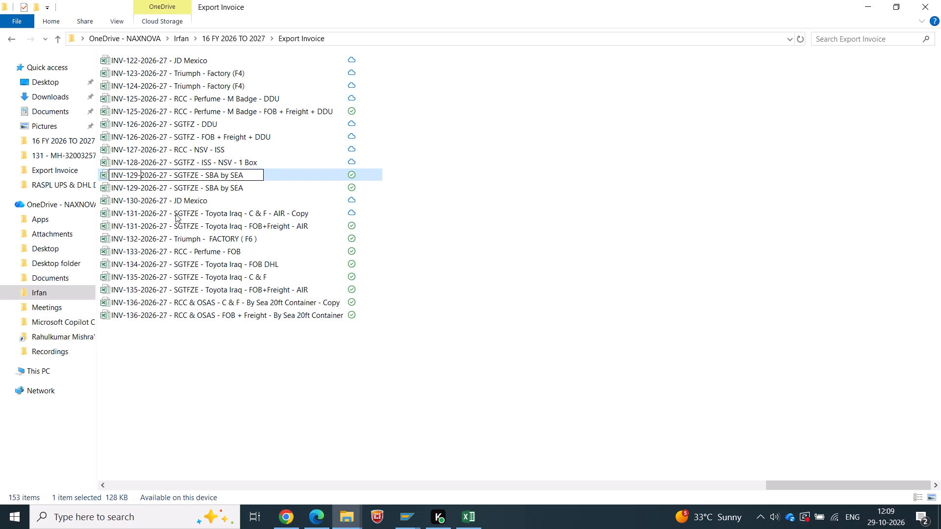
pyautogui.press('Left')
pyautogui.press('Left')
pyautogui.press('Right')
pyautogui.hotkey('shift', 'Left')
pyautogui.hotkey('shift', 'Left')
pyautogui.write('37')
pyautogui.click(238, 362)
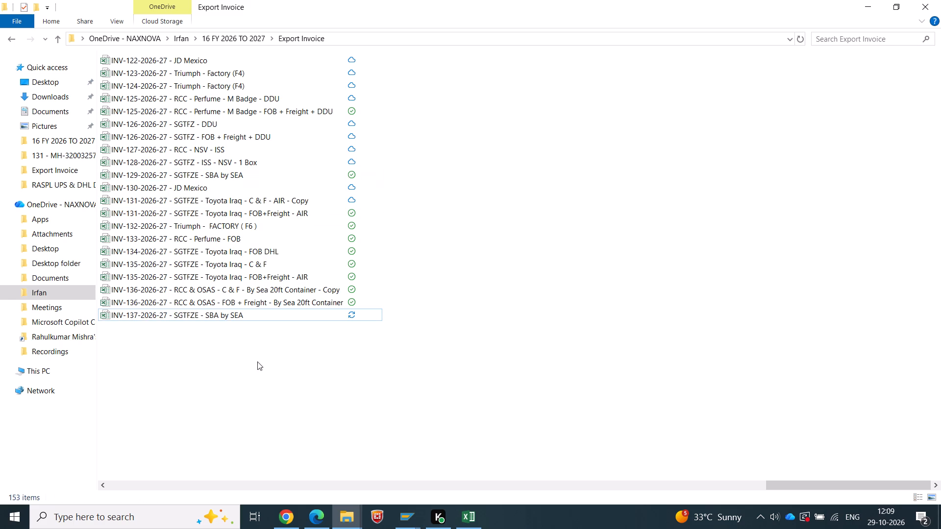
# Open the INV-137 workbook and clear the invoice number and date on both the packing list and invoice sheets.
pyautogui.doubleClick(179, 318)
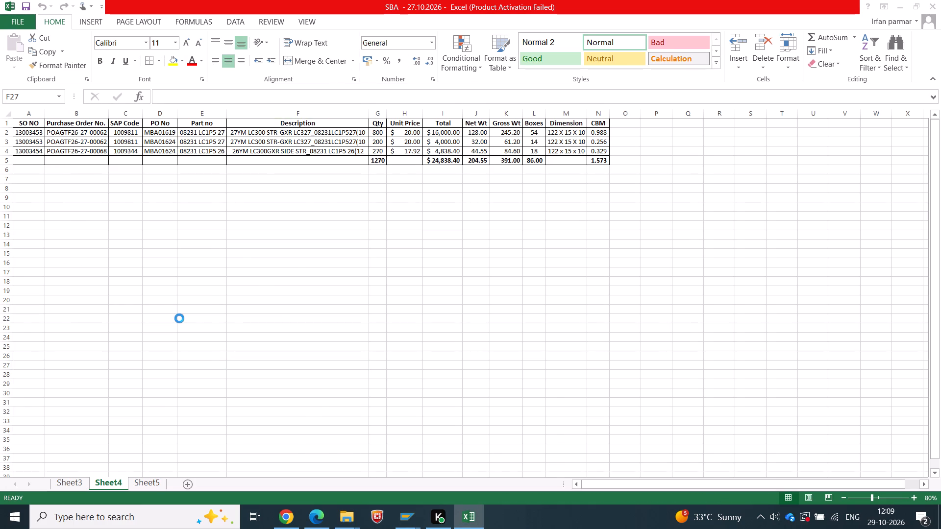
pyautogui.scroll(2, 229, 229)
pyautogui.click(234, 154)
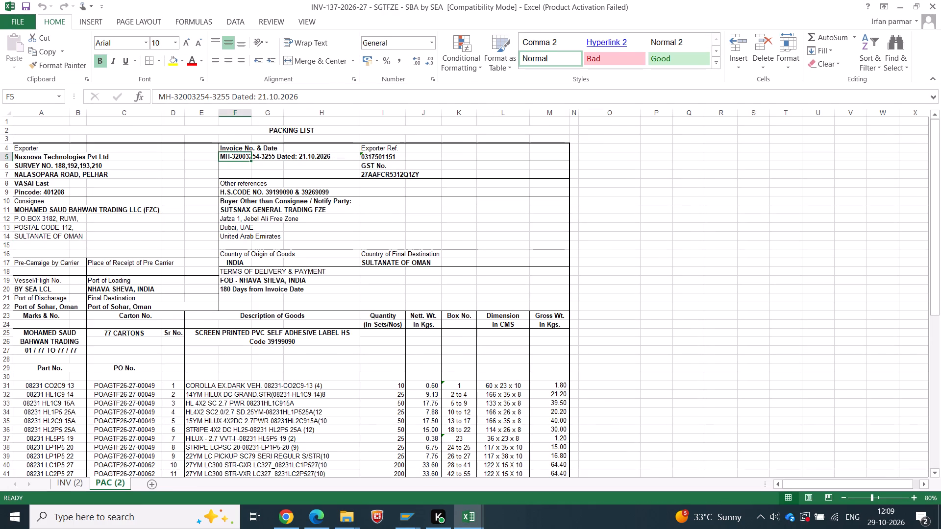
pyautogui.press('Delete')
pyautogui.click(68, 484)
pyautogui.scroll(5, 153, 211)
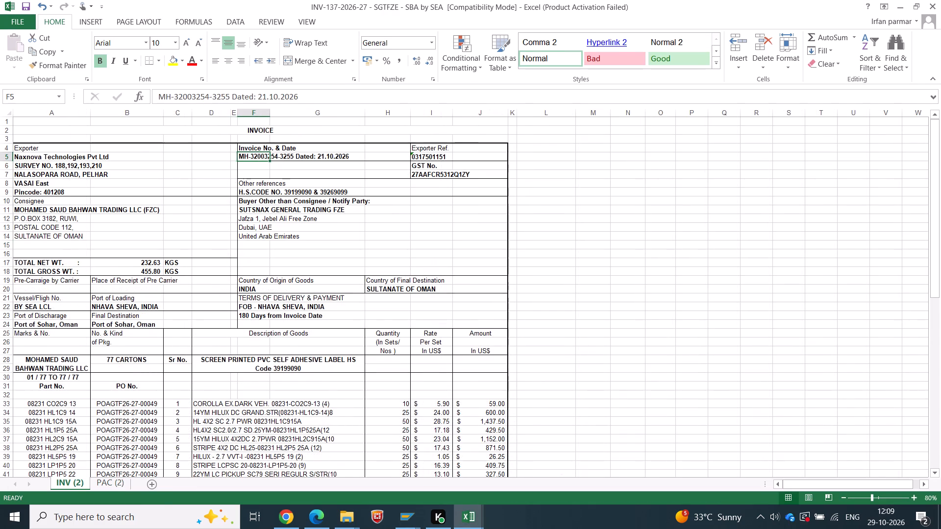
pyautogui.press('Delete')
# Remove "& 39269099" from the H.S. code reference on the packing list and invoice sheets, leaving H.S.CODE NO. 39199090.
pyautogui.click(124, 489)
pyautogui.click(235, 186)
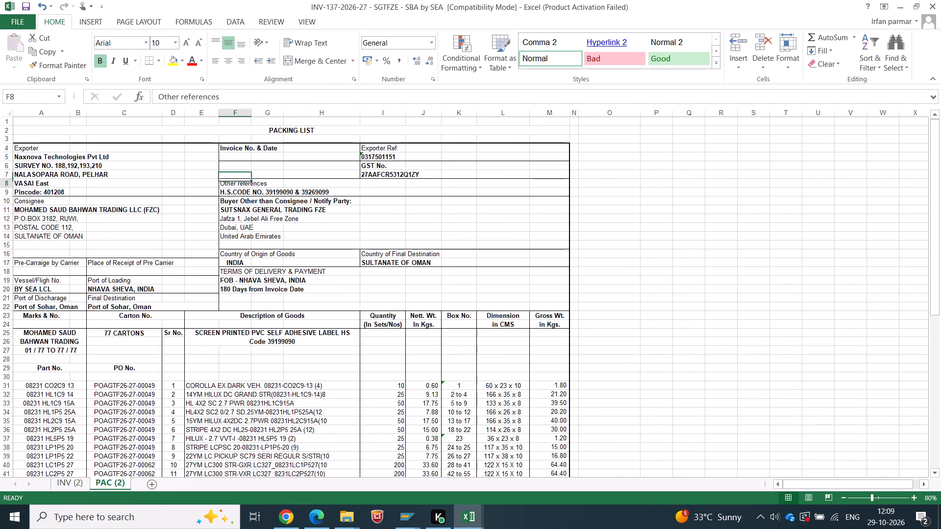
pyautogui.click(229, 191)
pyautogui.moveTo(247, 99); pyautogui.dragTo(513, 113)
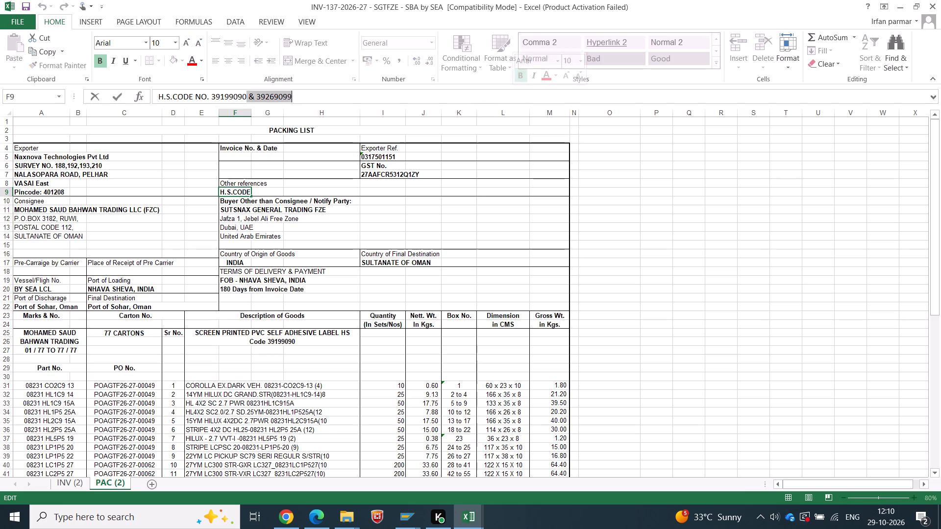
pyautogui.press('BackSpace')
pyautogui.click(458, 265)
pyautogui.click(74, 488)
pyautogui.scroll(3, 236, 235)
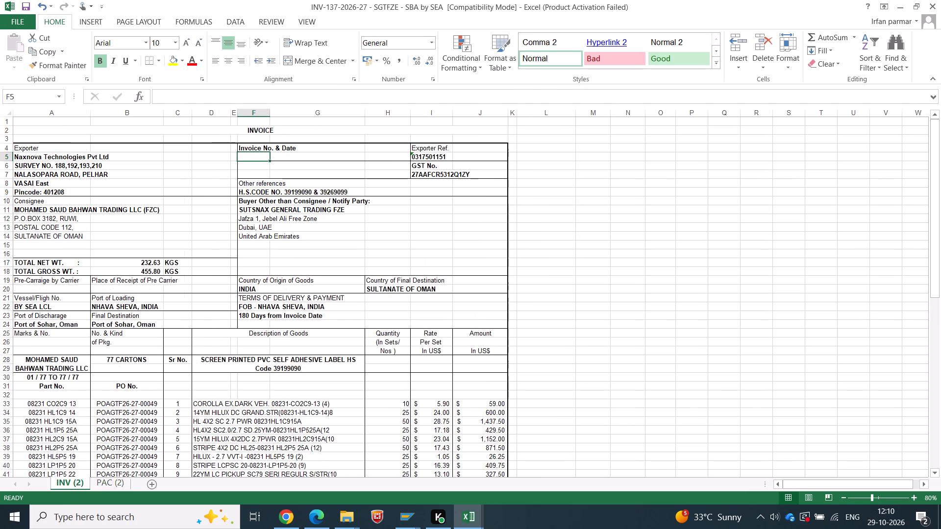
pyautogui.scroll(2, 236, 235)
pyautogui.click(251, 193)
pyautogui.moveTo(247, 96); pyautogui.dragTo(404, 97)
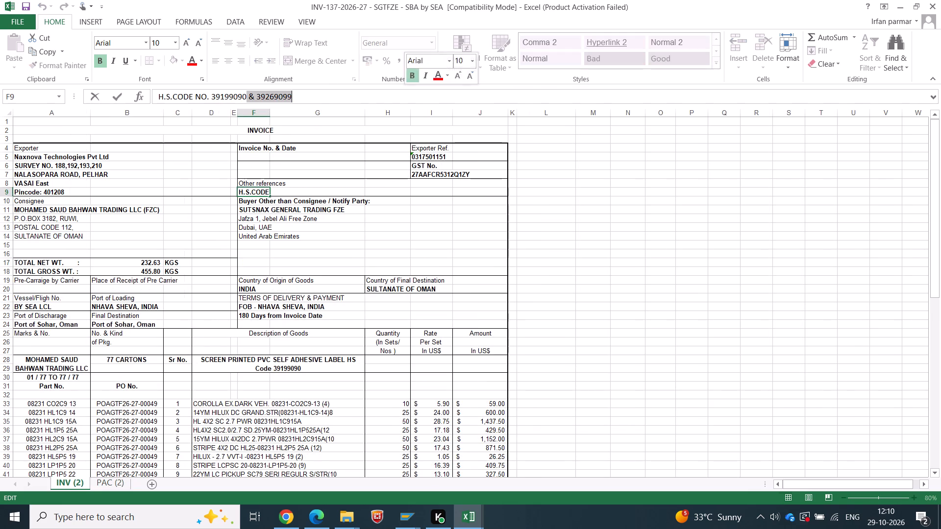
pyautogui.press('BackSpace')
pyautogui.click(404, 258)
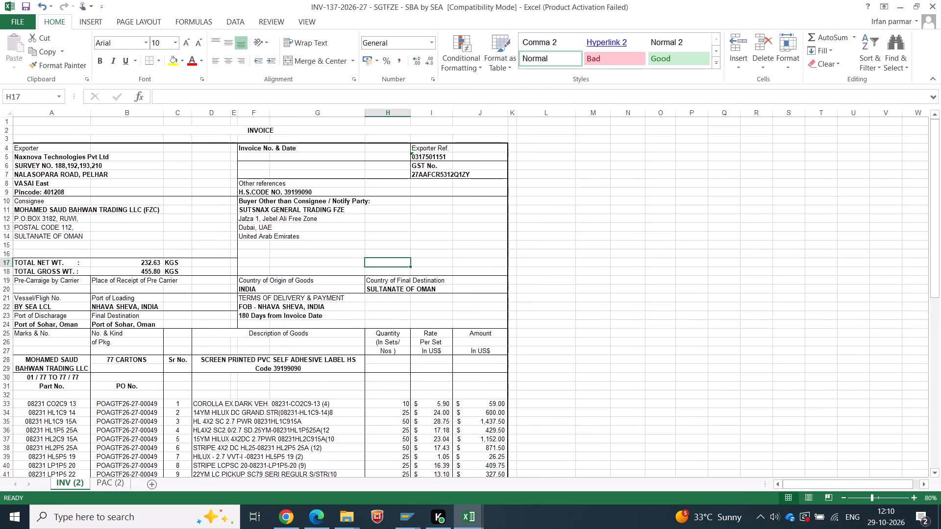
# Check the box total in the SBA workbook and set the packing list's carton count to 86 CARTONS.
pyautogui.click(113, 480)
pyautogui.click(223, 365)
pyautogui.scroll(-4, 266, 313)
pyautogui.hotkey('alt', 'Tab')
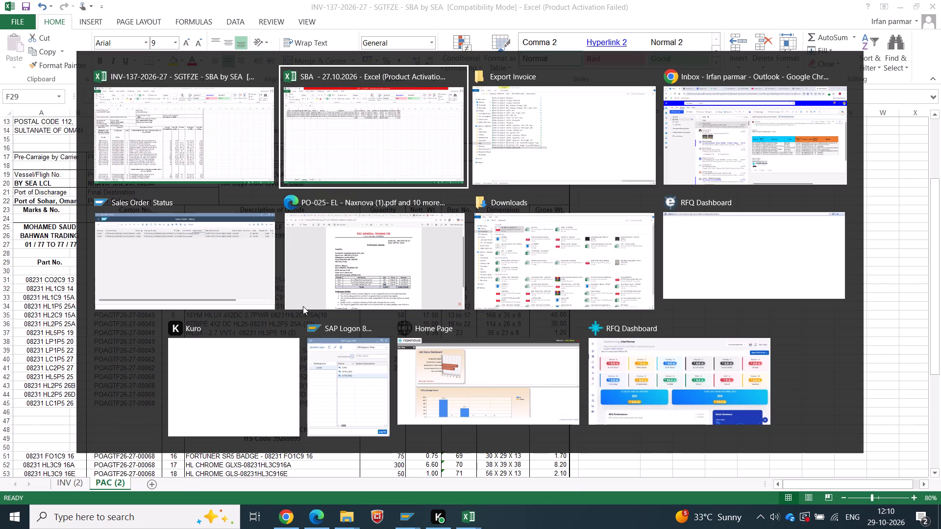
pyautogui.scroll(5, 89, 216)
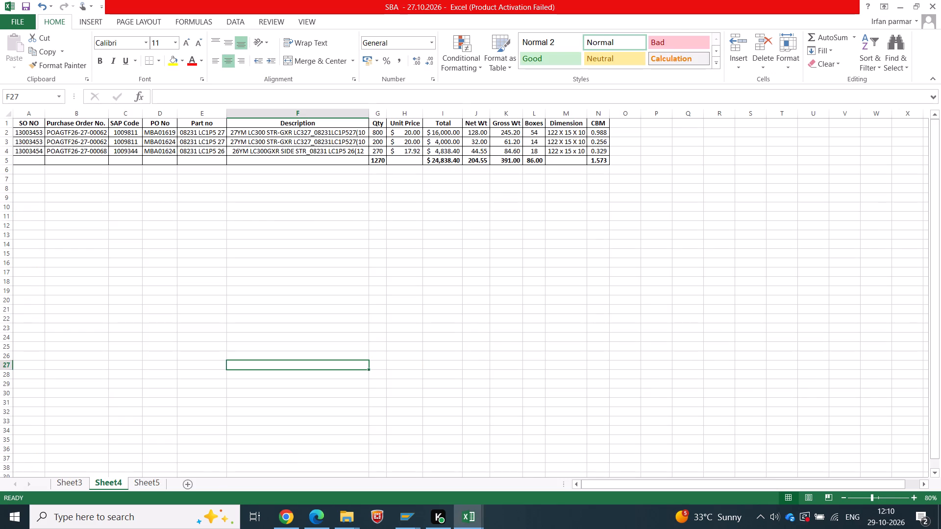
pyautogui.click(86, 489)
pyautogui.hotkey('alt', 'Tab')
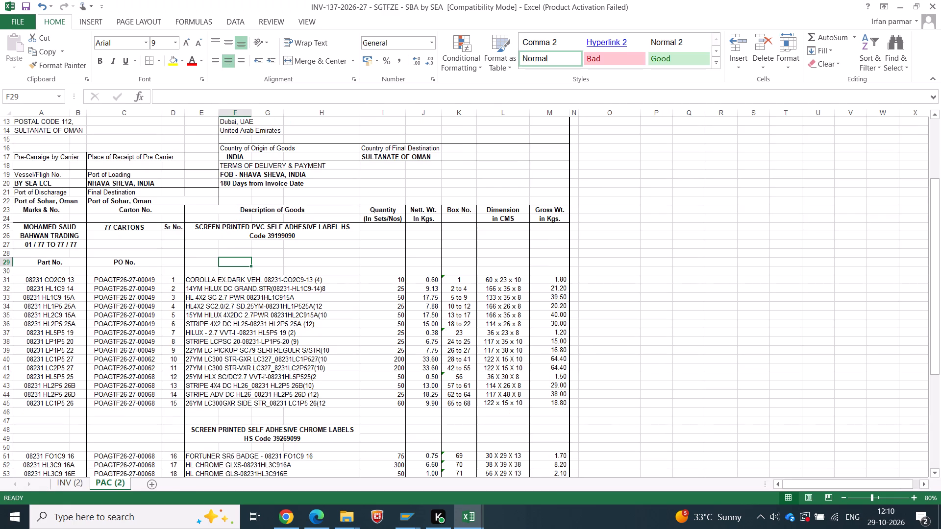
pyautogui.doubleClick(113, 225)
pyautogui.hotkey('shift', 'Right')
pyautogui.hotkey('shift', 'Right')
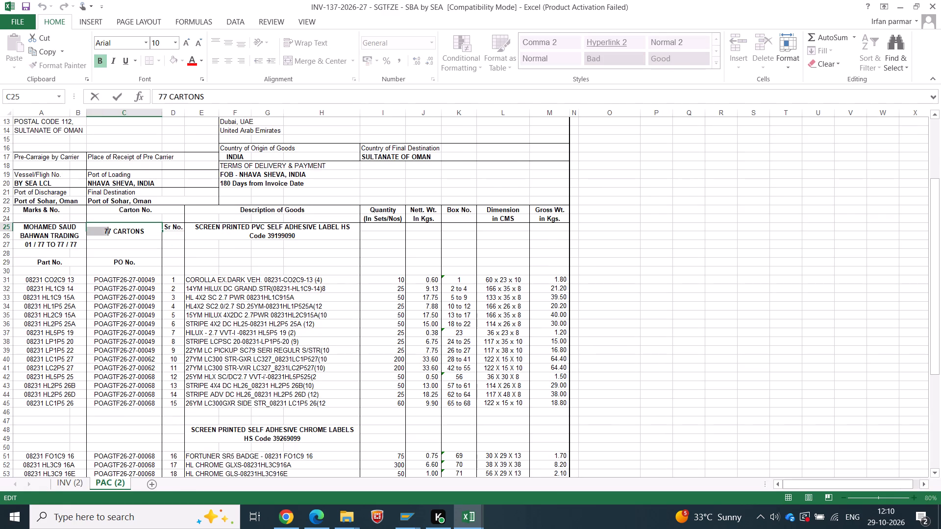
pyautogui.write('86')
pyautogui.press('Return')
# Change the carton range under the packing list's marks to 01 / 86 TO 86 / 86.
pyautogui.press('Left')
pyautogui.press('Left')
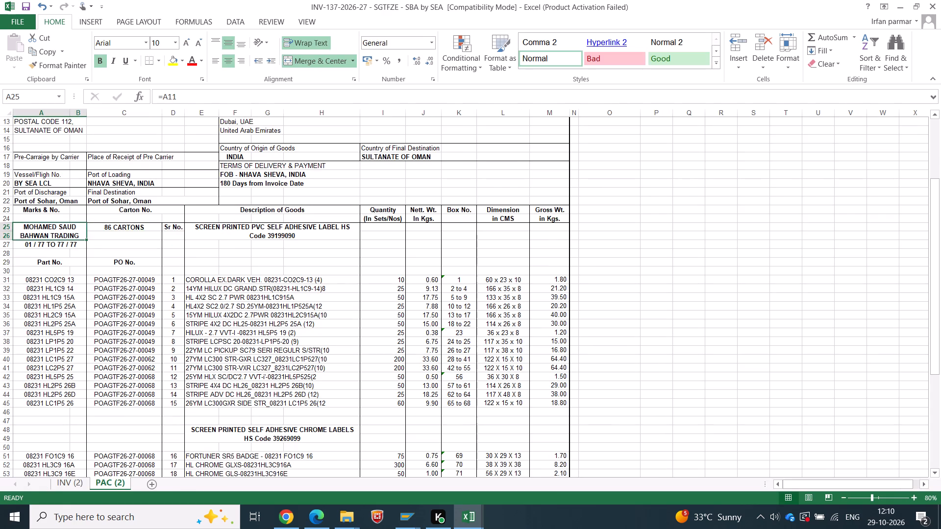
pyautogui.press('Left')
pyautogui.press('Down')
pyautogui.press('F2')
pyautogui.hotkey('shift', 'Left')
pyautogui.hotkey('shift', 'Left')
pyautogui.write('86')
pyautogui.press('Left')
pyautogui.press('Left')
pyautogui.press('Left')
pyautogui.press('Left')
pyautogui.press('Left')
pyautogui.hotkey('shift', 'Left')
pyautogui.hotkey('shift', 'Left')
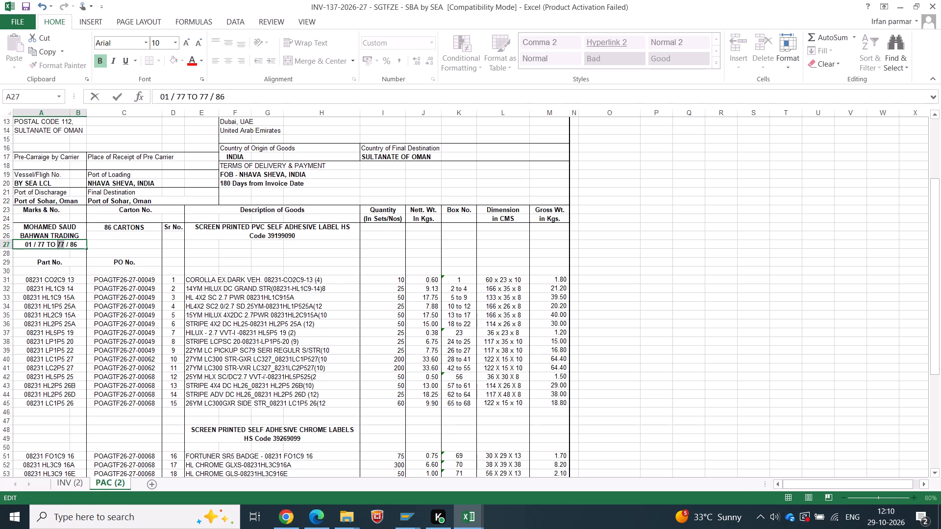
pyautogui.write('86')
pyautogui.press('Left')
pyautogui.press('Left')
pyautogui.press('Left')
pyautogui.press('Left')
pyautogui.press('Left')
pyautogui.press('Left')
pyautogui.press('Left')
pyautogui.press('Right')
pyautogui.hotkey('shift', 'Left')
pyautogui.hotkey('shift', 'Left')
pyautogui.write('86')
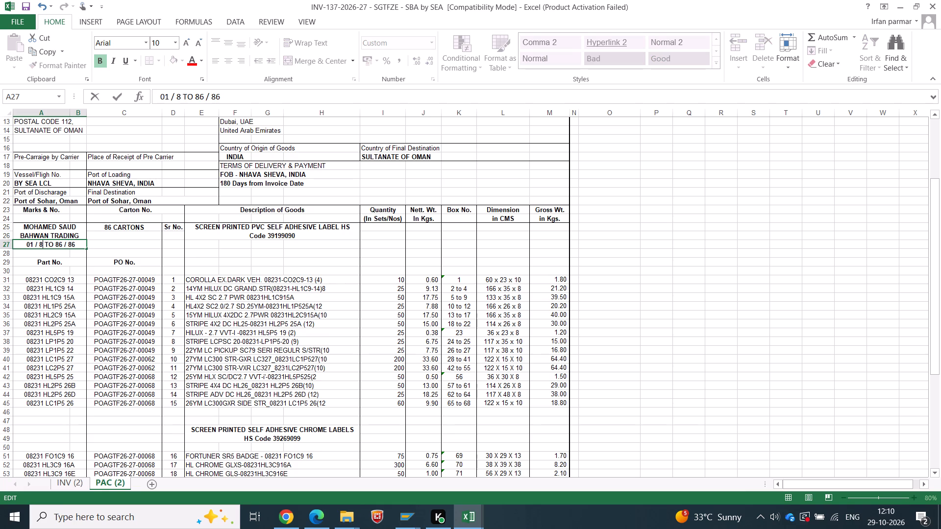
pyautogui.press('Return')
# Delete rows 48 and 49 holding the chrome labels heading and HS Code 39269099 from the packing list.
pyautogui.scroll(-5, 150, 243)
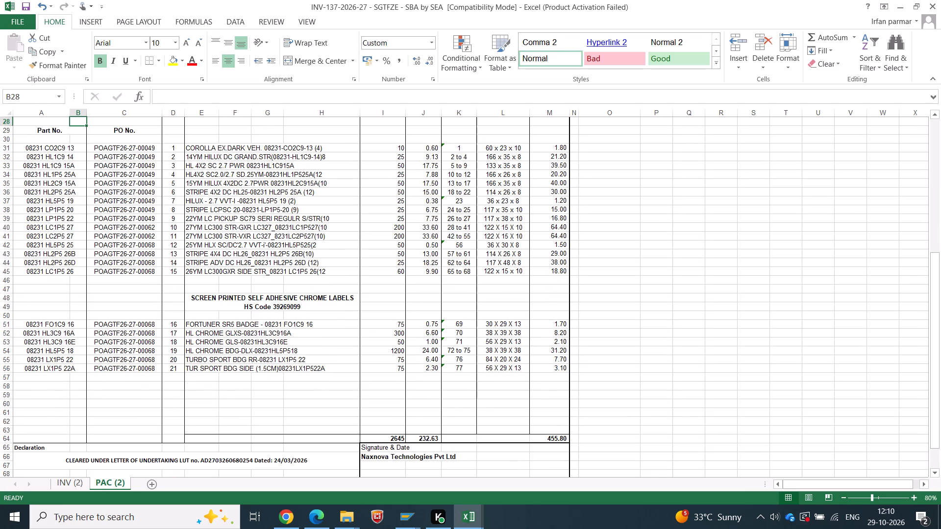
pyautogui.moveTo(9, 298); pyautogui.dragTo(9, 308)
pyautogui.rightClick(9, 307)
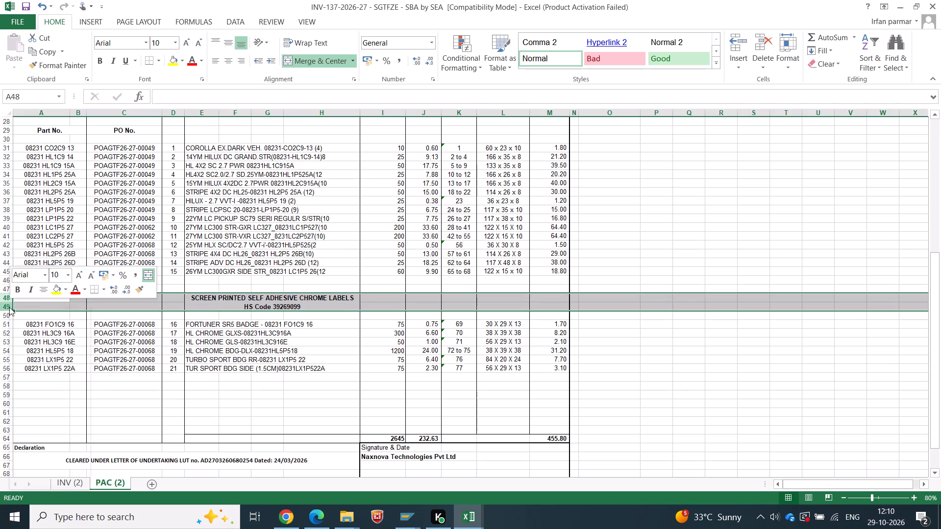
pyautogui.click(47, 403)
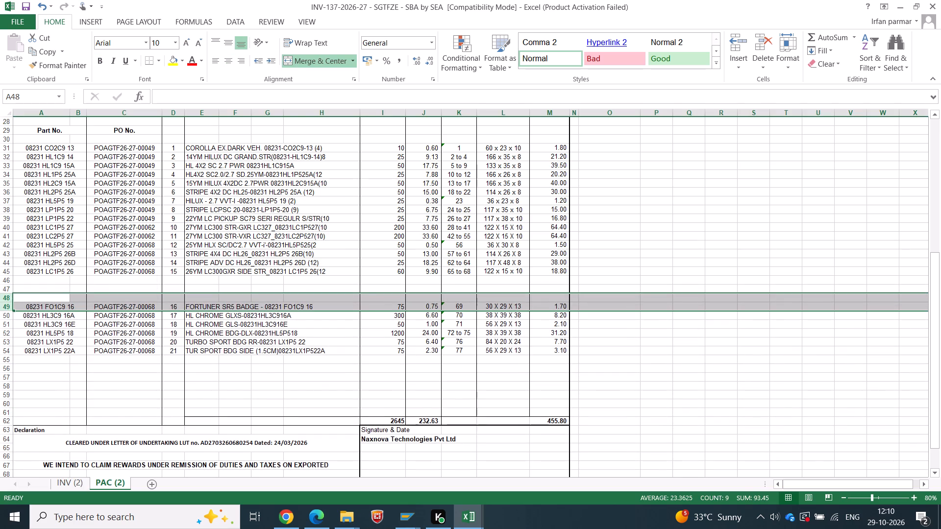
# Clear all the old item entries in rows 31 to 54 of the packing list, from Part No. through Gross Wt.
pyautogui.moveTo(49, 147); pyautogui.dragTo(551, 346)
pyautogui.press('Delete')
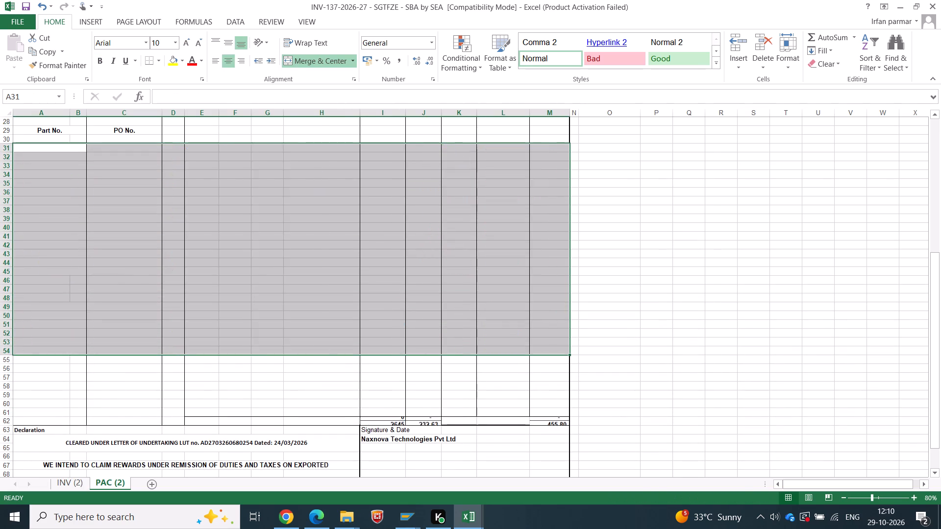
pyautogui.click(382, 304)
# Unmerge the Part No. cells across columns A and B of the packing list, row by row from 31 to 55.
pyautogui.scroll(1, 433, 334)
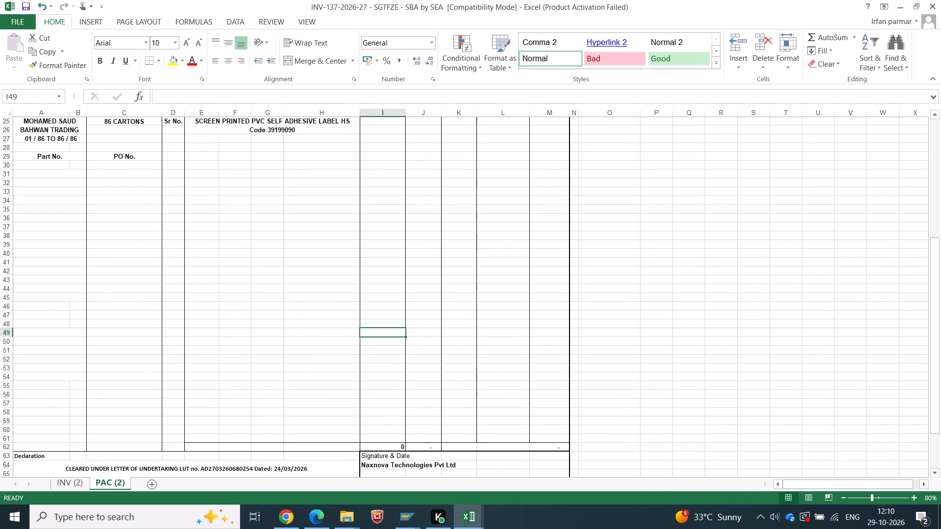
pyautogui.click(74, 339)
pyautogui.click(63, 178)
pyautogui.click(308, 67)
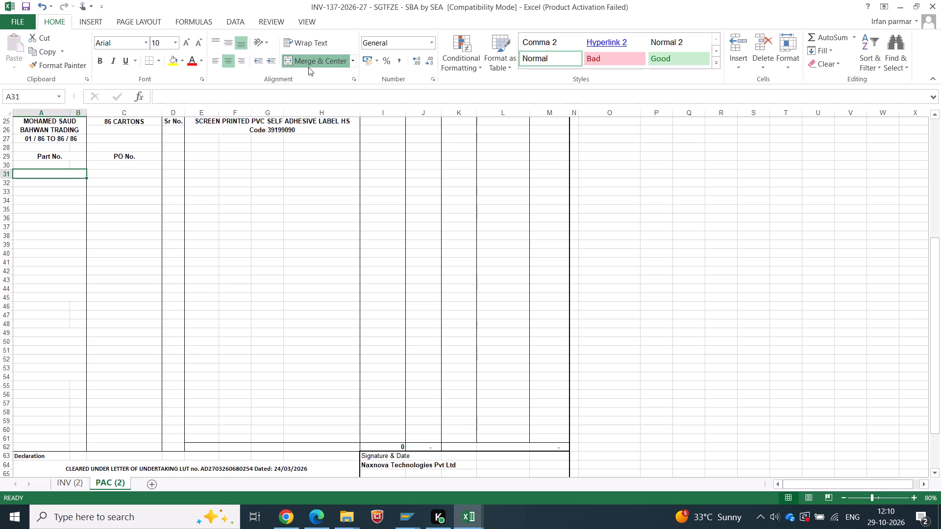
pyautogui.press('Down')
pyautogui.press('F4')
pyautogui.press('Down')
pyautogui.press('F4')
pyautogui.press('Down')
pyautogui.press('F4')
pyautogui.press('Down')
pyautogui.press('F4')
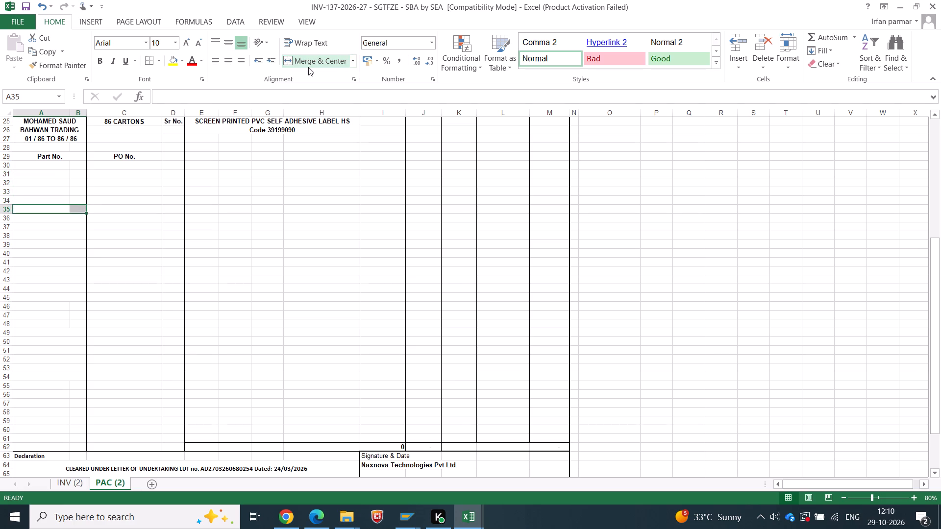
pyautogui.press('Down')
pyautogui.press('F4')
pyautogui.press('Down')
pyautogui.press('F4')
pyautogui.press('Down')
pyautogui.press('F4')
pyautogui.press('Down')
pyautogui.press('F4')
pyautogui.press('Down')
pyautogui.press('F4')
pyautogui.press('Down')
pyautogui.press('F4')
pyautogui.press('Down')
pyautogui.press('F4')
pyautogui.press('Down')
pyautogui.press('F4')
pyautogui.press('Down')
pyautogui.press('F4')
pyautogui.press('Down')
pyautogui.press('F4')
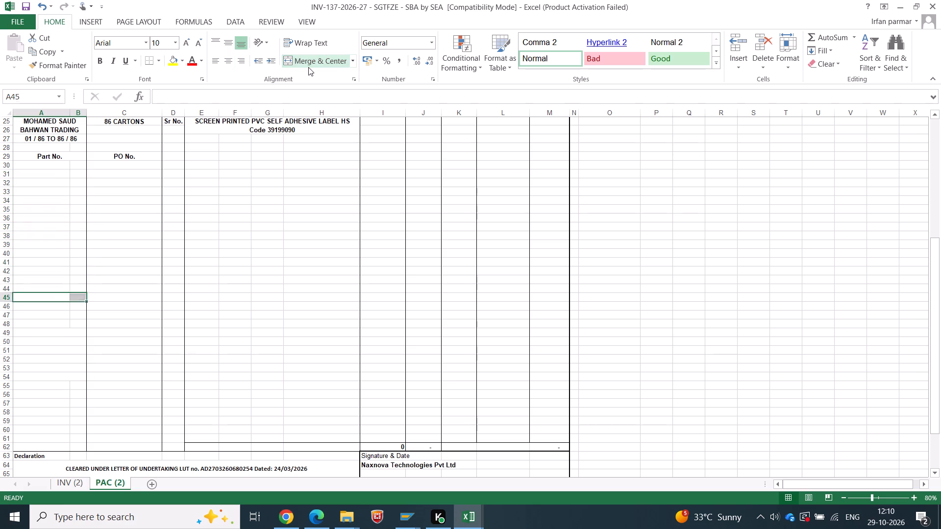
pyautogui.press('Down')
pyautogui.press('F4')
pyautogui.press('Down')
pyautogui.press('F4')
pyautogui.press('Down')
pyautogui.press('F4')
pyautogui.press('Down')
pyautogui.press('F4')
pyautogui.press('Down')
pyautogui.press('F4')
pyautogui.press('Down')
pyautogui.press('F4')
pyautogui.press('Down')
pyautogui.press('F4')
pyautogui.press('Down')
pyautogui.press('F4')
pyautogui.press('Down')
pyautogui.press('F4')
pyautogui.press('Down')
pyautogui.press('F4')
pyautogui.press('Down')
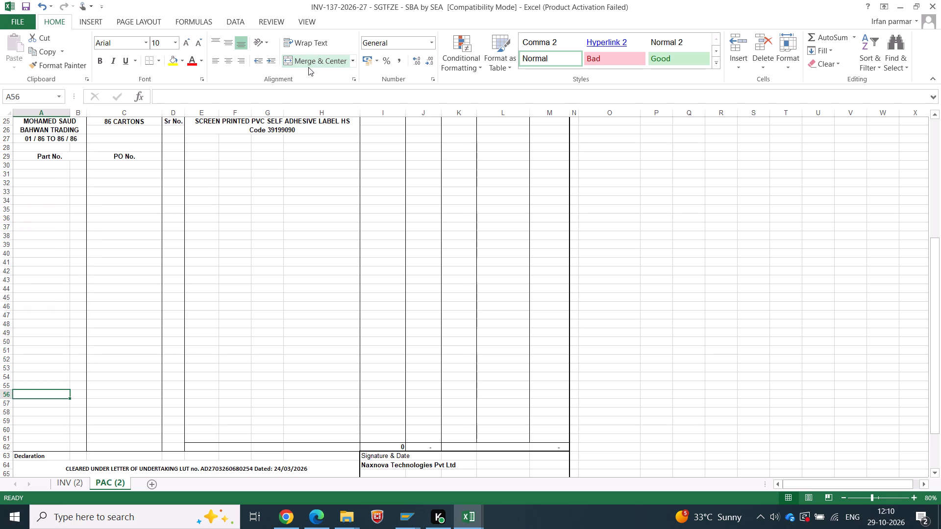
pyautogui.press('Return')
# Copy the three part numbers from Sheet4 of the SBA workbook and paste them as values into the packing list from A31.
pyautogui.hotkey('alt', 'Tab')
pyautogui.scroll(15, 197, 289)
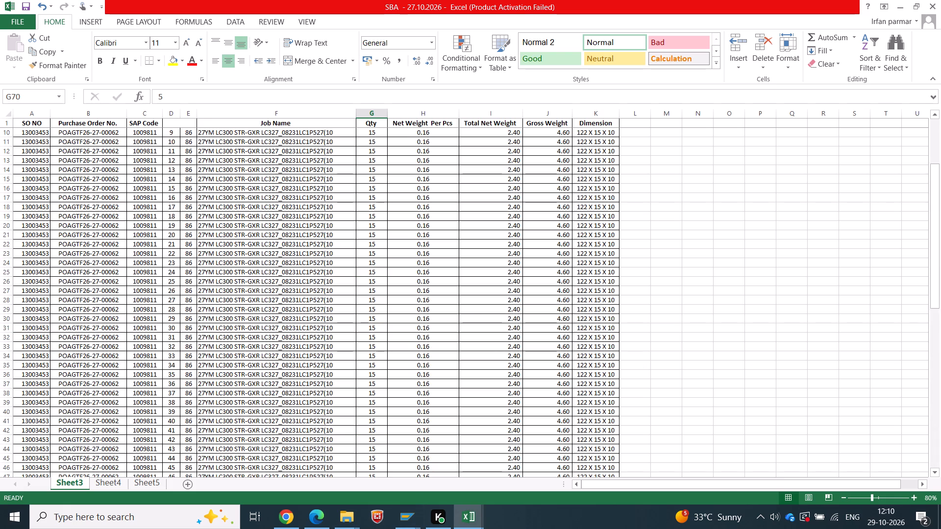
pyautogui.click(238, 183)
pyautogui.hotkey('ctrl', 'c')
pyautogui.click(104, 481)
pyautogui.scroll(11, 220, 395)
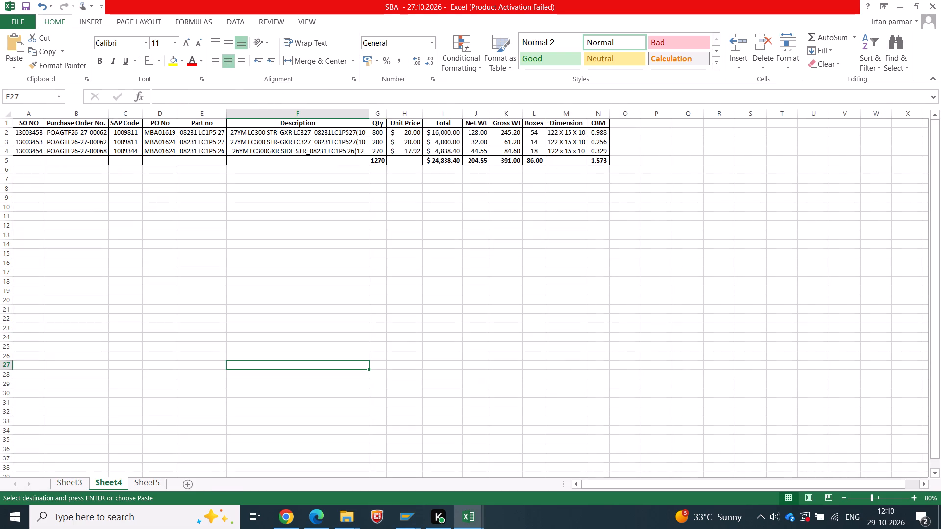
pyautogui.scroll(4, 215, 387)
pyautogui.moveTo(197, 133); pyautogui.dragTo(196, 154)
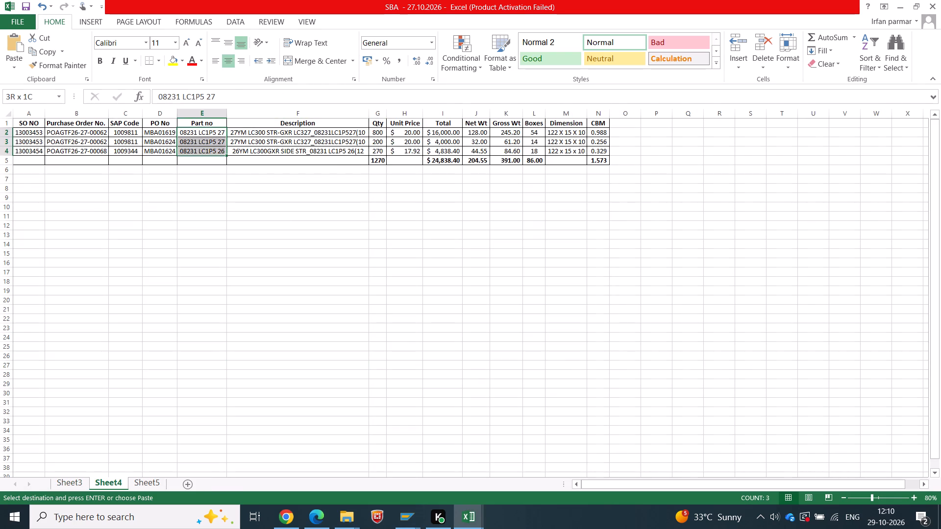
pyautogui.moveTo(196, 154); pyautogui.dragTo(198, 154)
pyautogui.hotkey('ctrl', 'c')
pyautogui.hotkey('alt', 'Tab')
pyautogui.scroll(6, 595, 392)
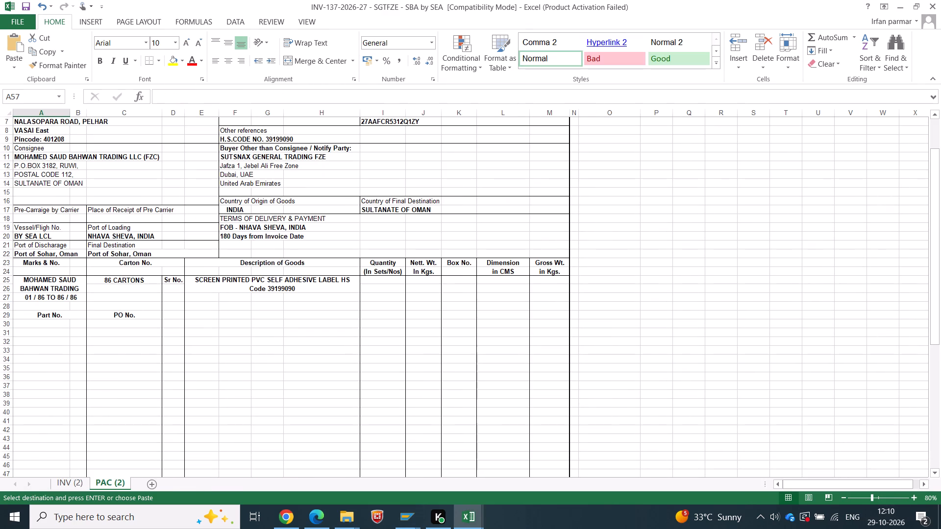
pyautogui.rightClick(57, 335)
pyautogui.click(100, 144)
# Copy the three Purchase Order Nos. from Sheet4 of the SBA workbook into the packing list's PO No. column from C31.
pyautogui.hotkey('alt', 'Tab')
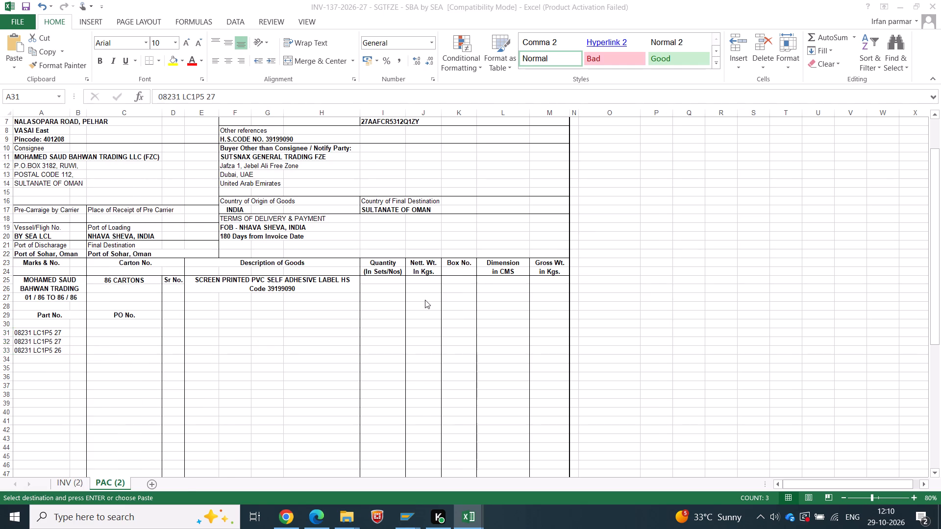
pyautogui.moveTo(78, 134); pyautogui.dragTo(78, 152)
pyautogui.hotkey('ctrl', 'c')
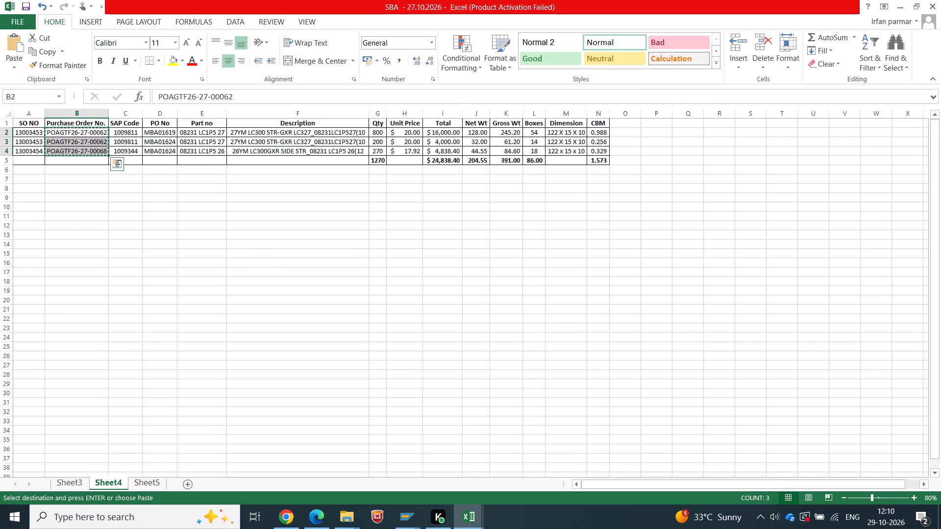
pyautogui.hotkey('alt', 'Tab')
pyautogui.rightClick(101, 329)
pyautogui.click(143, 132)
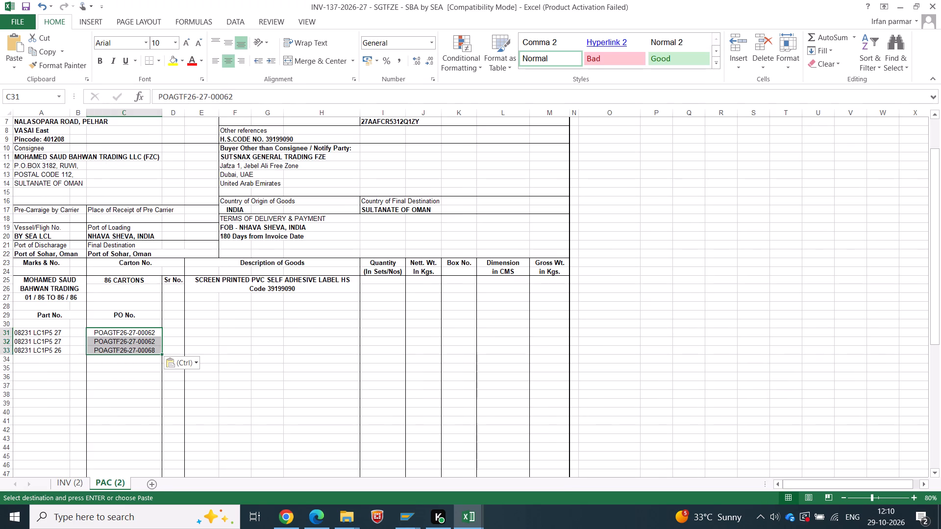
# Copy the three item descriptions from Sheet4 and paste them as values under Description of Goods from E31.
pyautogui.hotkey('alt', 'Tab')
pyautogui.moveTo(279, 127); pyautogui.dragTo(279, 138)
pyautogui.moveTo(275, 133); pyautogui.dragTo(276, 148)
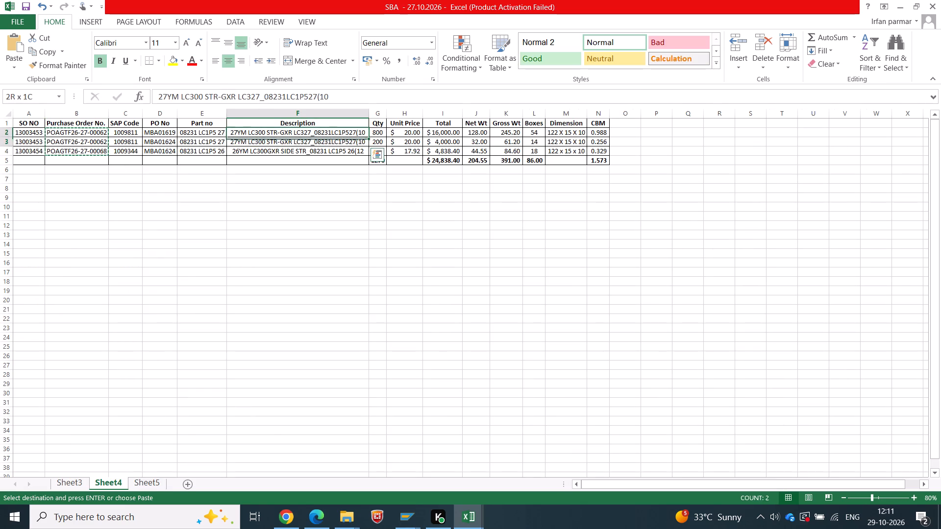
pyautogui.moveTo(276, 148); pyautogui.dragTo(276, 150)
pyautogui.hotkey('ctrl', 'c')
pyautogui.hotkey('alt', 'Tab')
pyautogui.rightClick(188, 335)
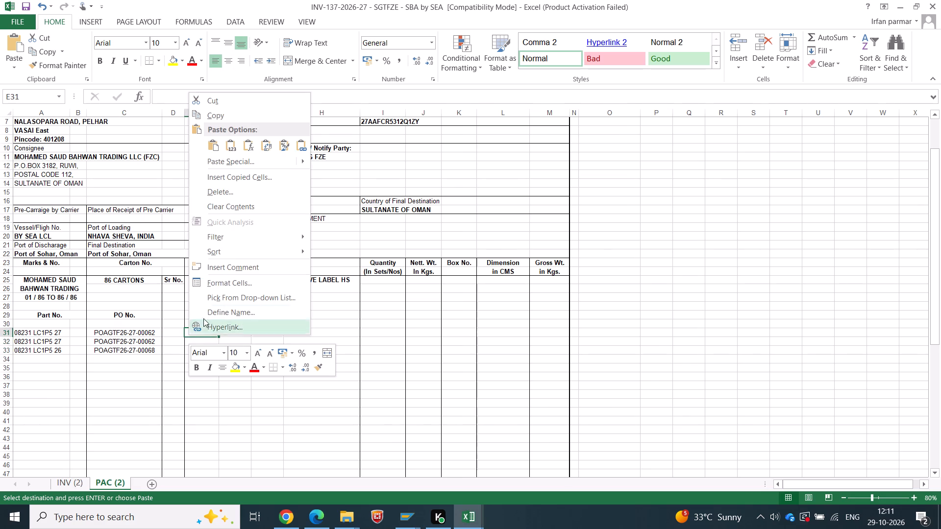
pyautogui.click(225, 146)
# Copy the quantities 800, 200 and 270 from Sheet4 and paste them as values into the Quantity column from I31.
pyautogui.hotkey('alt', 'Tab')
pyautogui.moveTo(381, 135); pyautogui.dragTo(381, 136)
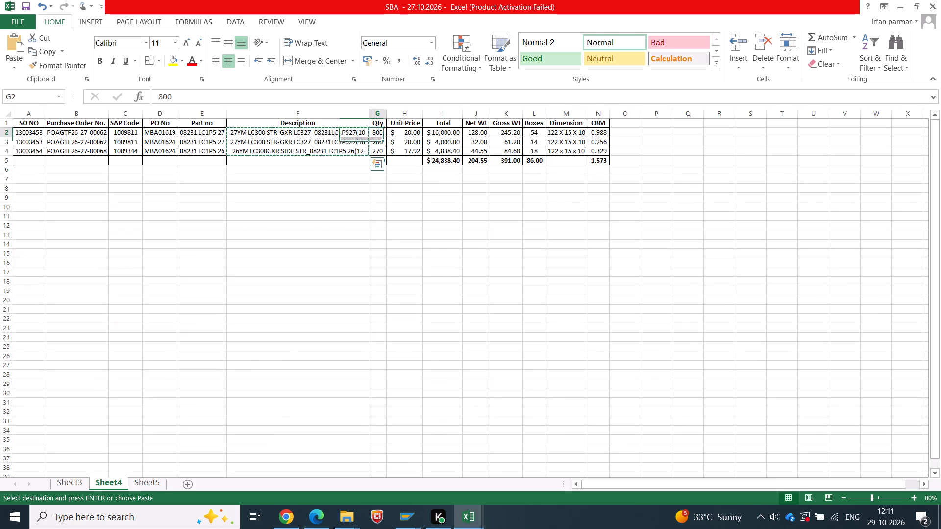
pyautogui.moveTo(381, 136); pyautogui.dragTo(381, 153)
pyautogui.hotkey('ctrl', 'c')
pyautogui.hotkey('alt', 'Tab')
pyautogui.rightClick(370, 332)
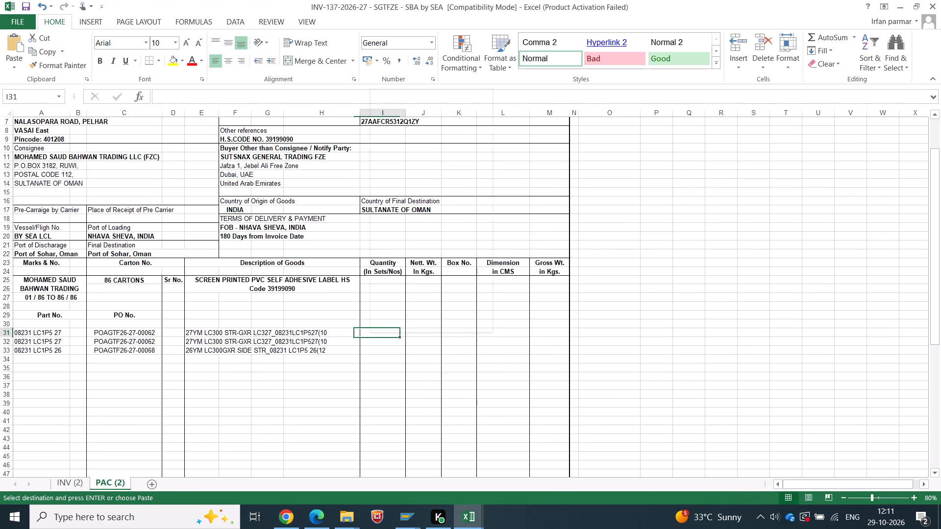
pyautogui.click(408, 138)
# Number the three item rows 1, 2 and 3 in the packing list's Sr No. column.
pyautogui.scroll(-5, 400, 188)
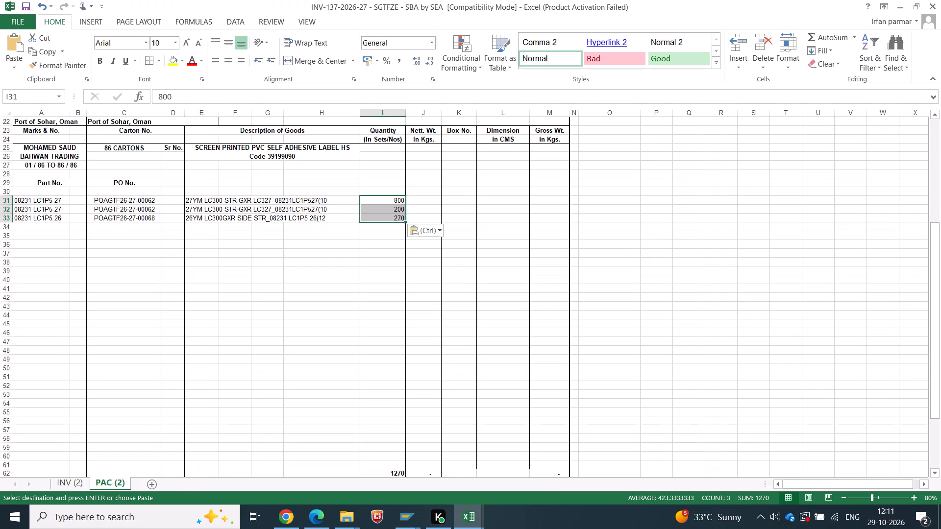
pyautogui.click(178, 204)
pyautogui.press('1')
pyautogui.press('Return')
pyautogui.press('2')
pyautogui.press('Return')
pyautogui.press('3')
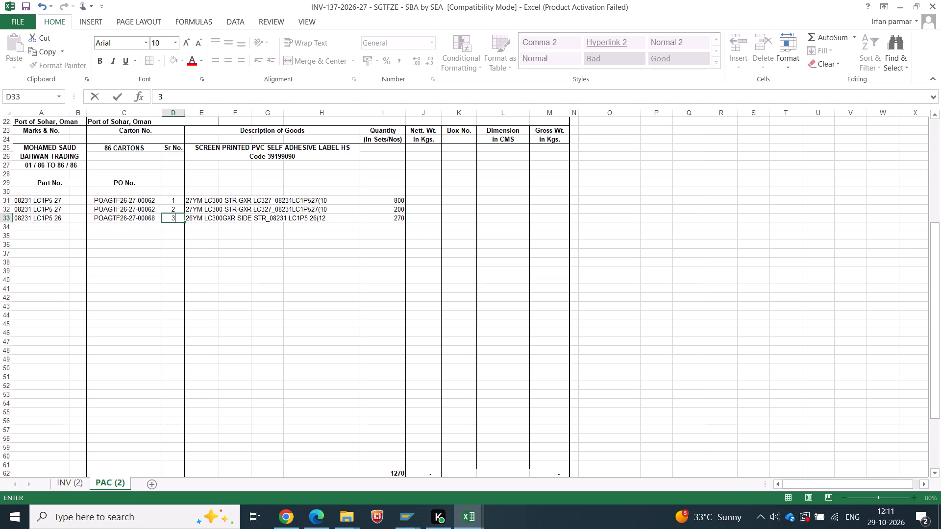
pyautogui.press('Tab')
# Merge and center each of the three part numbers across columns A and B in rows 31 to 33.
pyautogui.click(44, 195)
pyautogui.moveTo(32, 202); pyautogui.dragTo(74, 202)
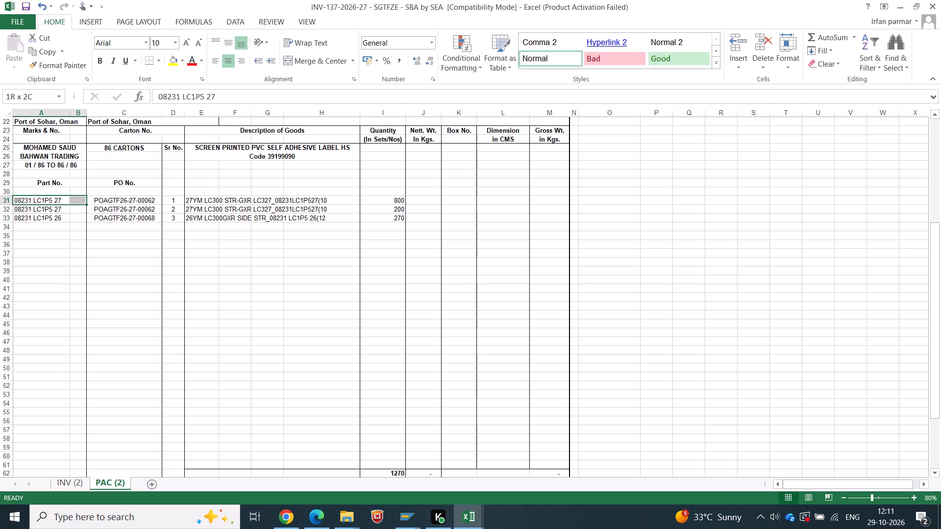
pyautogui.moveTo(74, 202); pyautogui.dragTo(76, 202)
pyautogui.click(339, 62)
pyautogui.moveTo(47, 209); pyautogui.dragTo(70, 212)
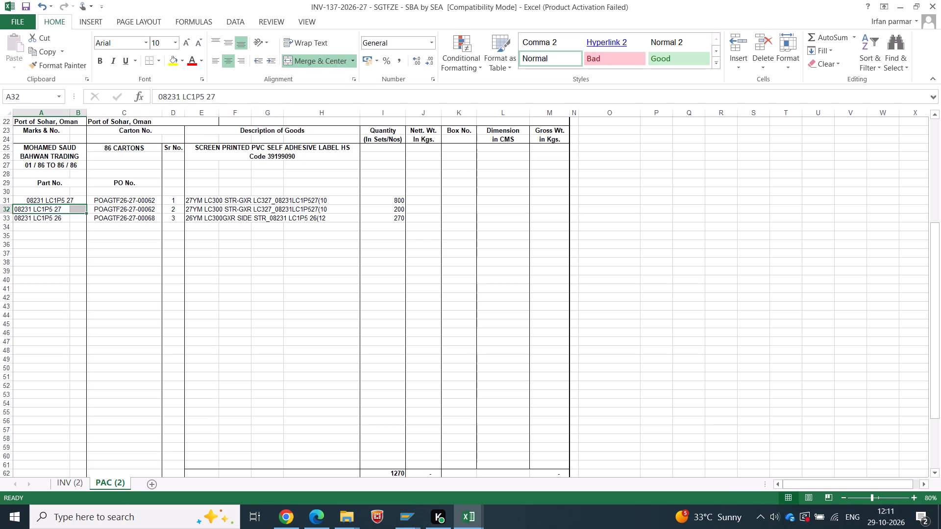
pyautogui.press('F4')
pyautogui.click(48, 222)
pyautogui.moveTo(48, 216); pyautogui.dragTo(75, 219)
pyautogui.press('F4')
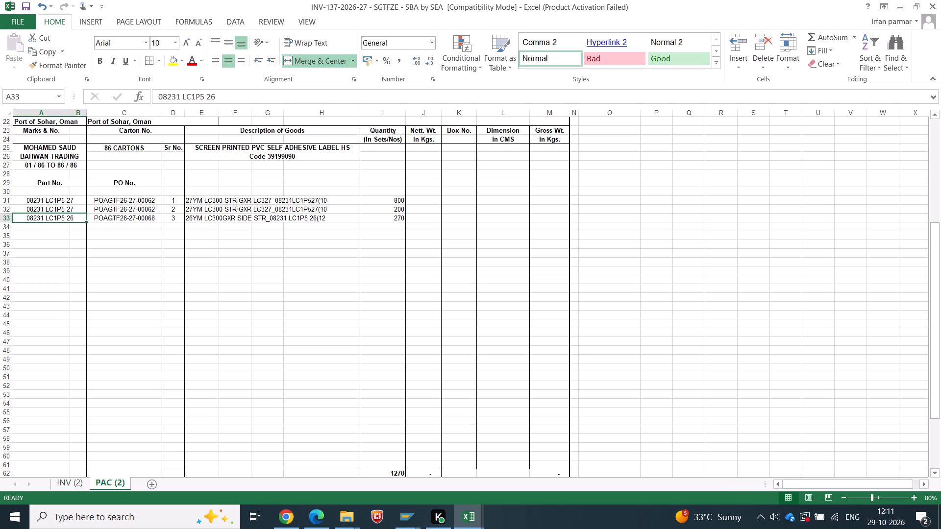
pyautogui.click(270, 268)
# Copy the net weights 128.00, 32.00 and 44.55 from Sheet4 as values into the Nett. Wt. column from J31.
pyautogui.hotkey('alt', 'Tab')
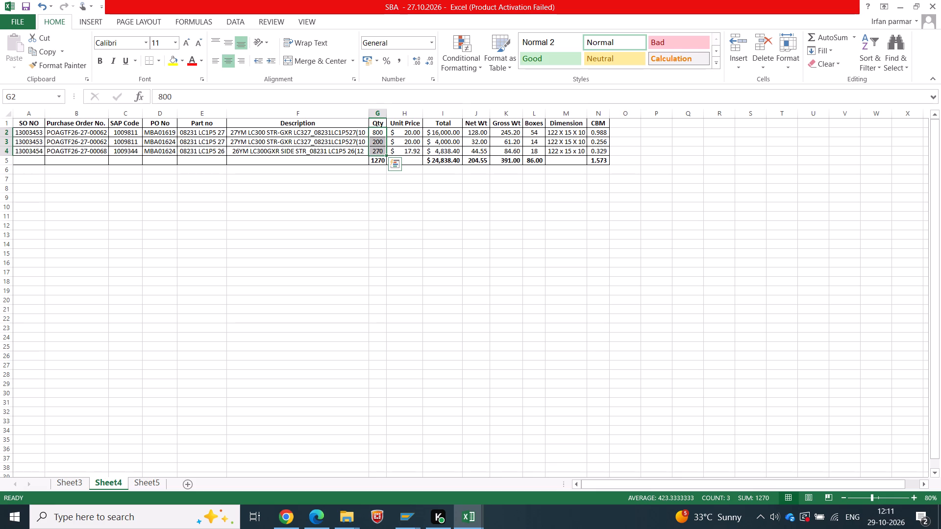
pyautogui.moveTo(480, 131); pyautogui.dragTo(479, 151)
pyautogui.hotkey('ctrl', 'c')
pyautogui.hotkey('alt', 'Tab')
pyautogui.rightClick(423, 198)
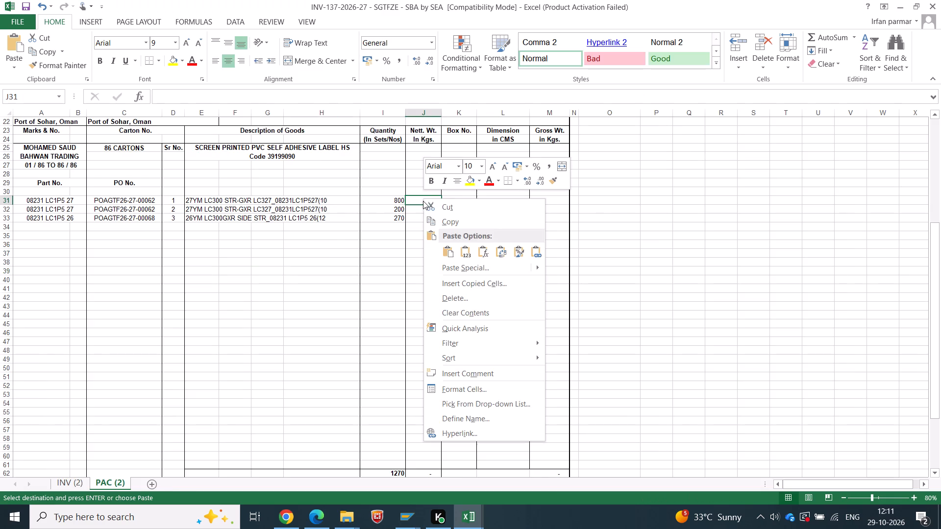
pyautogui.click(467, 248)
# Copy the gross weights 245.20, 61.20 and 84.60 from Sheet4 as values into the Gross Wt. column from M31.
pyautogui.hotkey('alt', 'Tab')
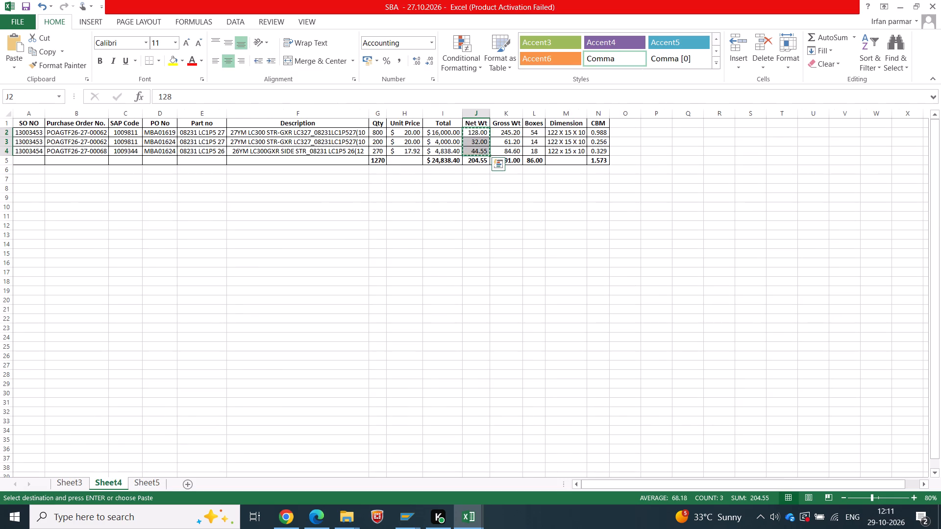
pyautogui.moveTo(514, 134); pyautogui.dragTo(514, 149)
pyautogui.hotkey('ctrl', 'c')
pyautogui.hotkey('alt', 'Tab')
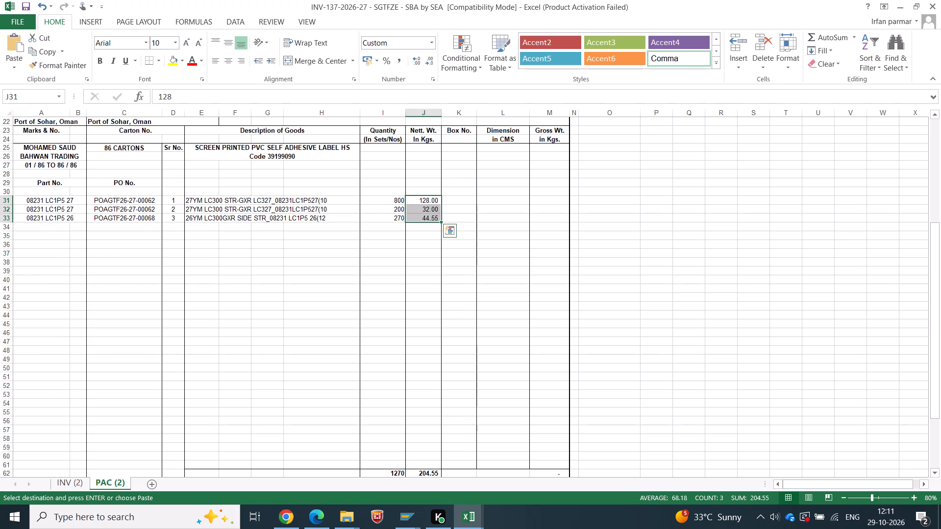
pyautogui.rightClick(547, 202)
pyautogui.click(585, 256)
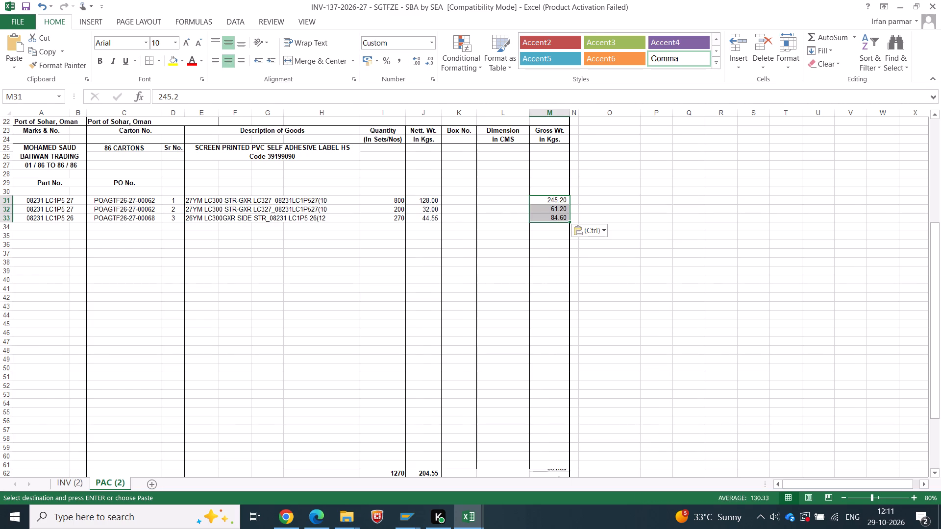
# Copy the 122 X 15 X 10 box dimensions of all three items from Sheet4 as values into the Dimension column from L31.
pyautogui.hotkey('alt', 'Tab')
pyautogui.moveTo(571, 137); pyautogui.dragTo(567, 153)
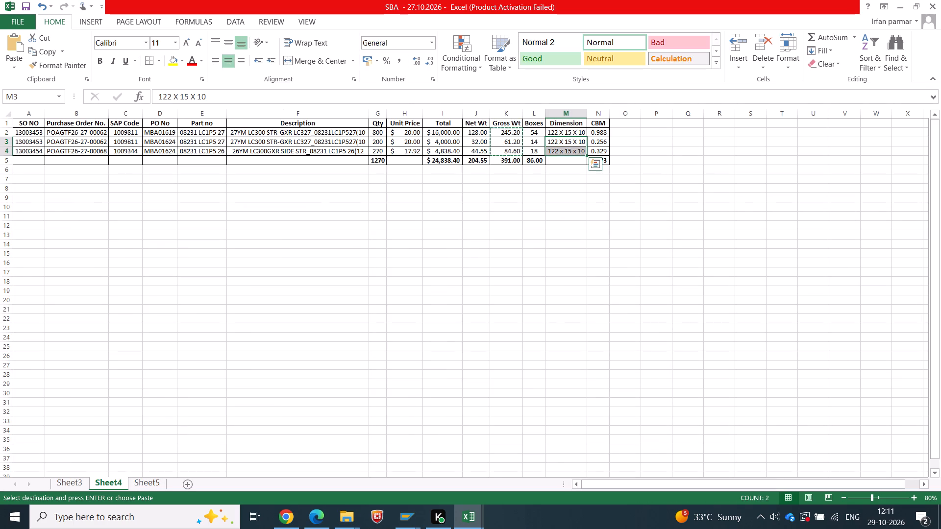
pyautogui.moveTo(566, 131); pyautogui.dragTo(566, 149)
pyautogui.hotkey('ctrl', 'c')
pyautogui.hotkey('alt', 'Tab')
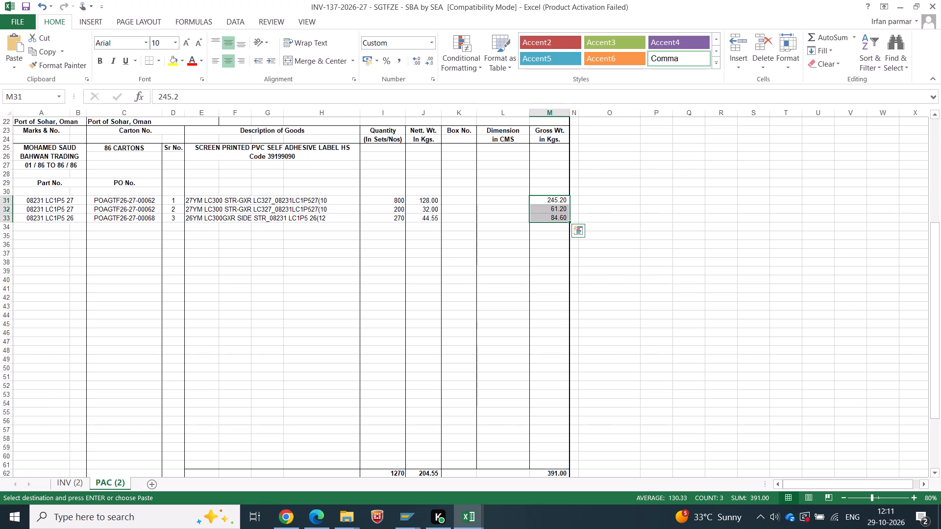
pyautogui.rightClick(489, 201)
pyautogui.click(526, 250)
# Using the box numbering in Sheet3, enter Box No. 1 to 54 for the first item and 55 to 68 for the second.
pyautogui.click(456, 202)
pyautogui.hotkey('alt', 'Tab')
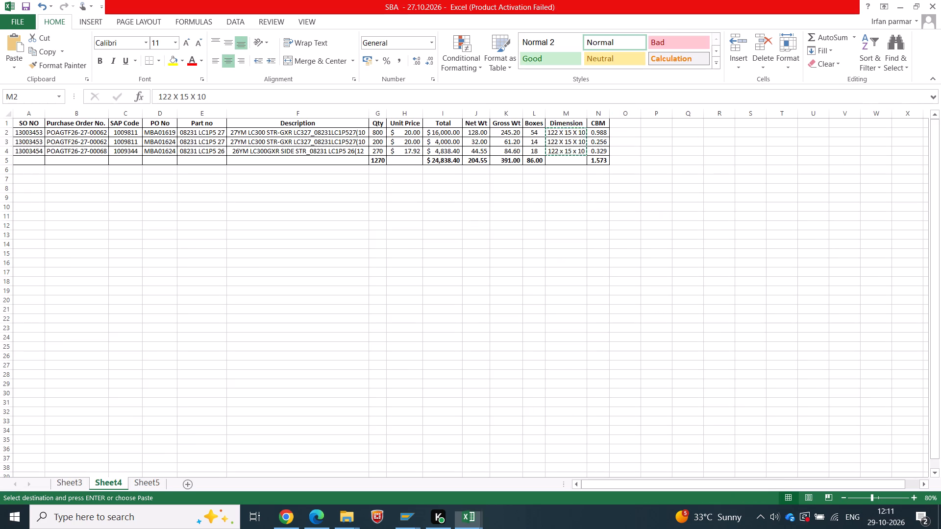
pyautogui.click(77, 486)
pyautogui.scroll(17, 299, 297)
pyautogui.scroll(-1, 316, 299)
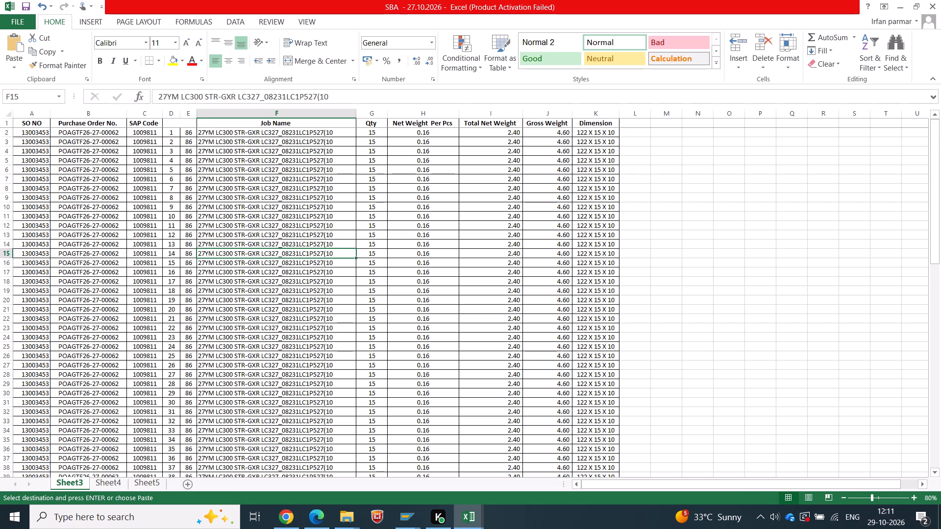
pyautogui.scroll(-9, 317, 299)
pyautogui.hotkey('alt', 'Tab')
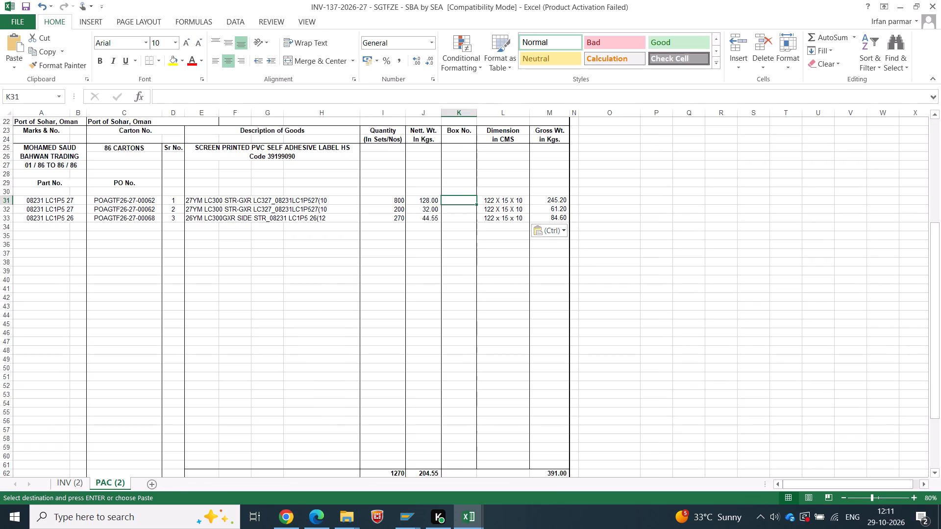
pyautogui.write('10')
pyautogui.press('BackSpace')
pyautogui.press('space')
pyautogui.write('to 54')
pyautogui.press('Return')
pyautogui.hotkey('alt', 'Tab')
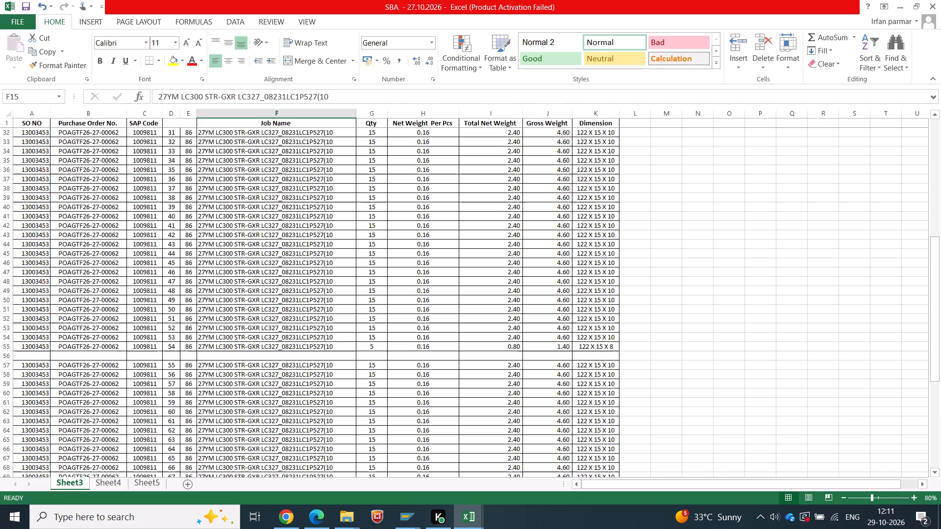
pyautogui.scroll(-3, 237, 250)
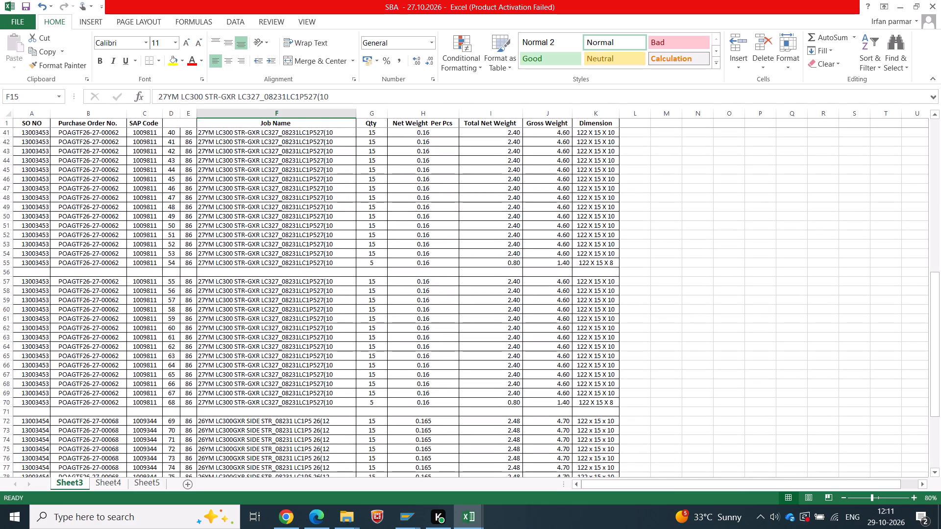
pyautogui.hotkey('alt', 'Tab')
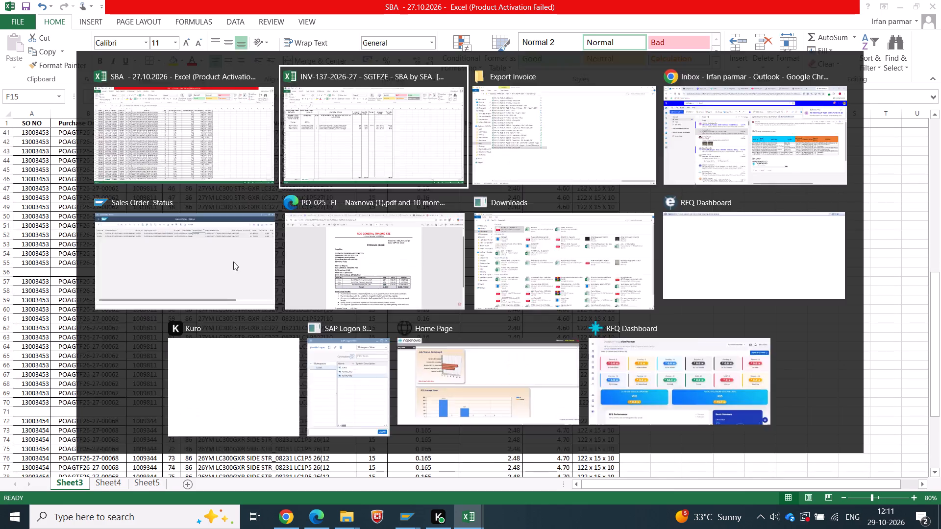
pyautogui.write('55 to 68')
pyautogui.press('Return')
# Look up the box number range of the 26YM LC300GXR SIDE STR item in Sheet3 for the packing list's third row.
pyautogui.hotkey('alt', 'Tab')
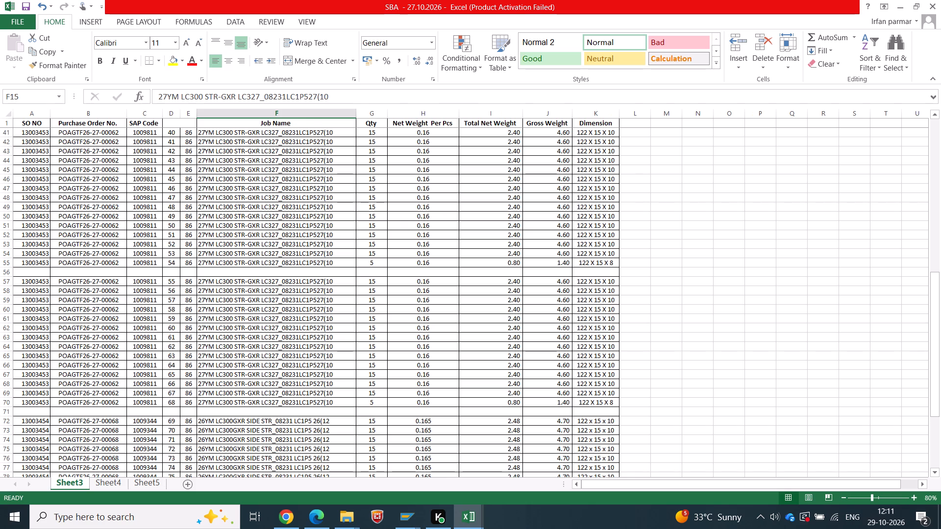
pyautogui.scroll(-9, 213, 354)
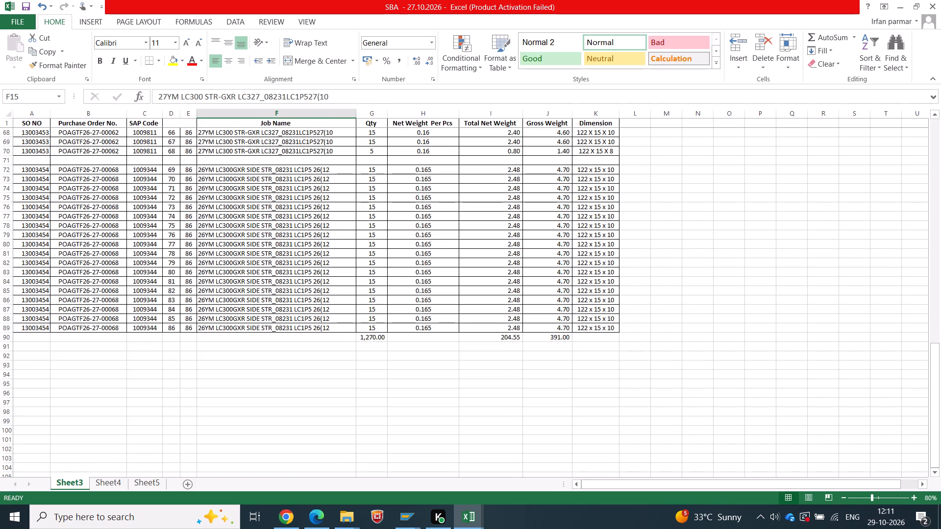
pyautogui.scroll(1, 229, 301)
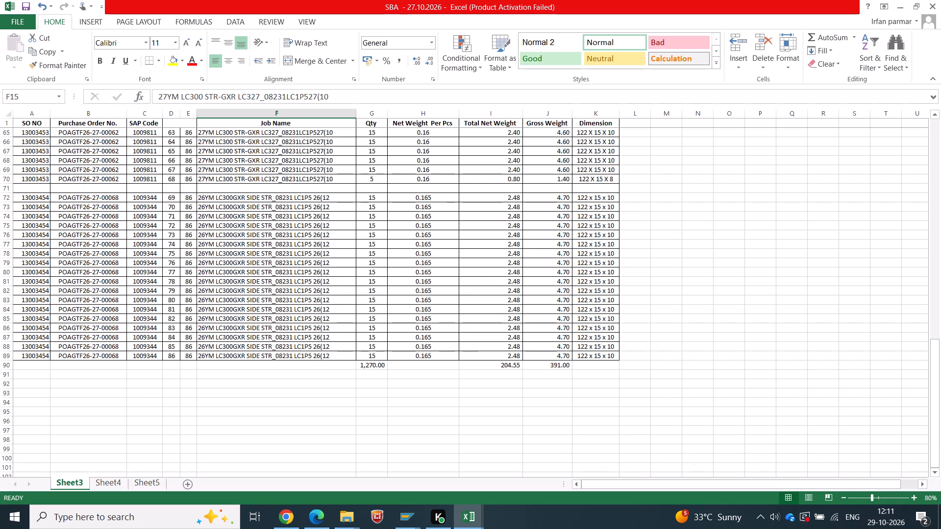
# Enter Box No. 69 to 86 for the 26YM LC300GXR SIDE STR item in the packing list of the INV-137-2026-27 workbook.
pyautogui.hotkey('alt', 'Tab')
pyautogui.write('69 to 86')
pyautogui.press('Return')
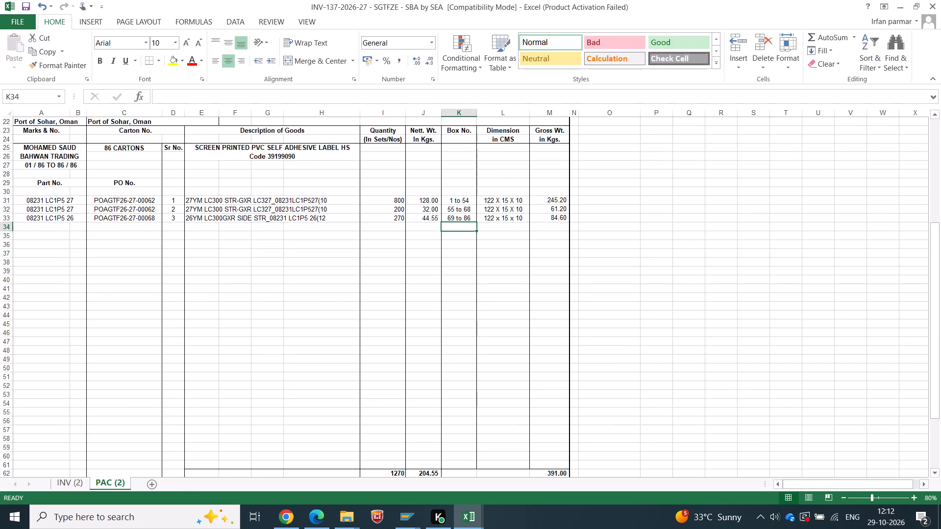
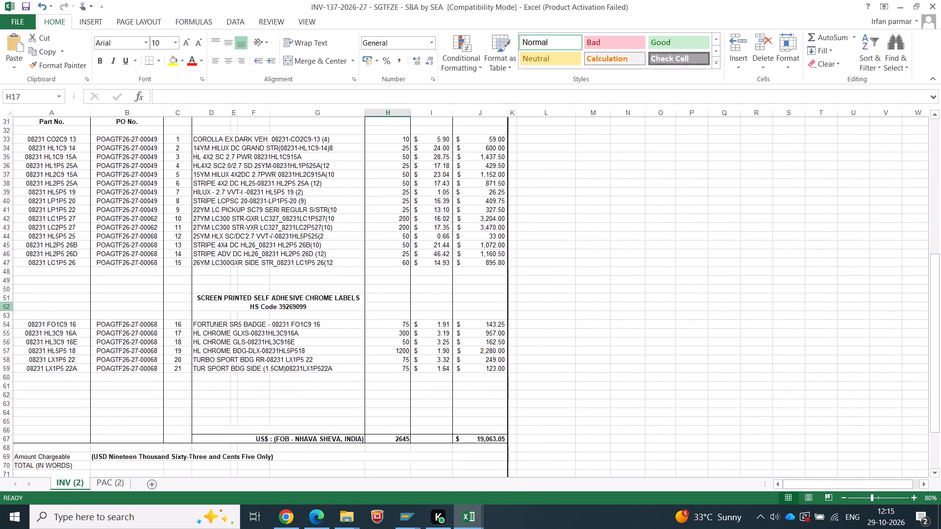
# Delete rows 51 and 52, which hold the SCREEN PRINTED SELF ADHESIVE CHROME LABELS heading and its HS Code 39269099.
pyautogui.moveTo(5, 297); pyautogui.dragTo(9, 308)
pyautogui.rightClick(9, 308)
pyautogui.moveTo(63, 399); pyautogui.dragTo(63, 406)
pyautogui.click(191, 406)
# Clear the old item entries from Part No. through Rate in A33:I57 of the invoice, keeping the Amount formulas.
pyautogui.scroll(2, 236, 397)
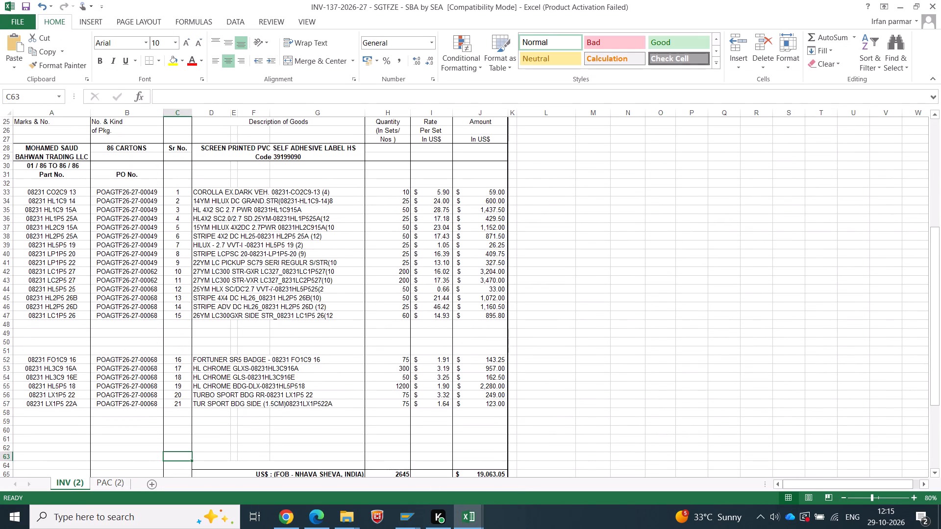
pyautogui.moveTo(25, 400); pyautogui.dragTo(434, 199)
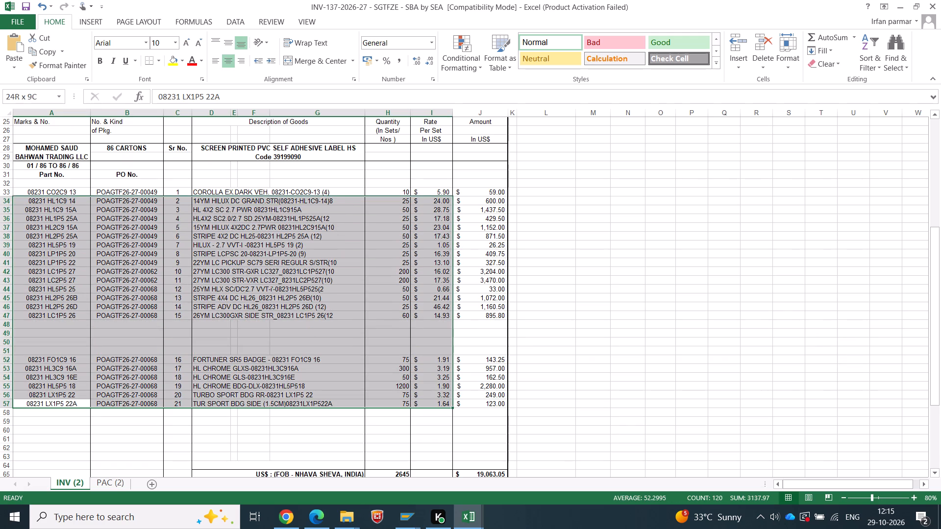
pyautogui.moveTo(434, 199); pyautogui.dragTo(435, 189)
pyautogui.press('Delete')
pyautogui.click(579, 294)
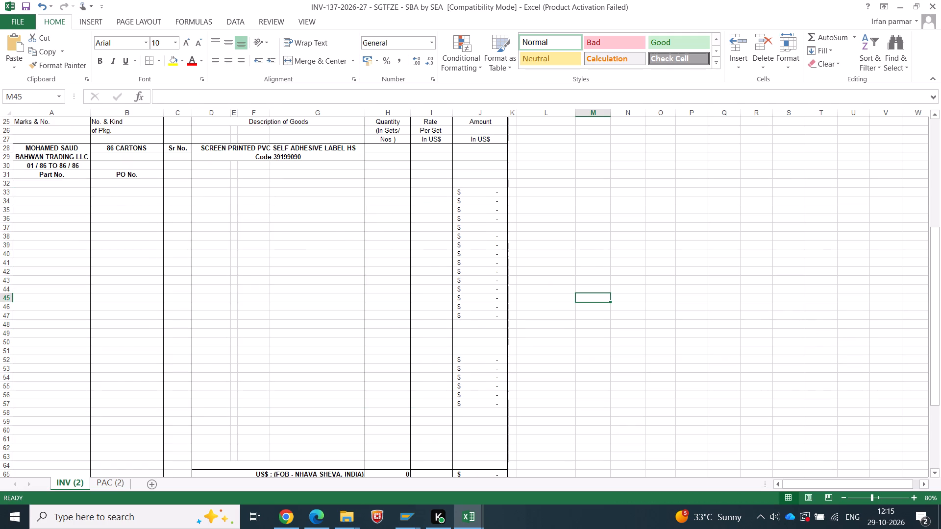
# Select the leftover Amount formulas in J36:J58, below the first three item rows.
pyautogui.moveTo(471, 219); pyautogui.dragTo(472, 409)
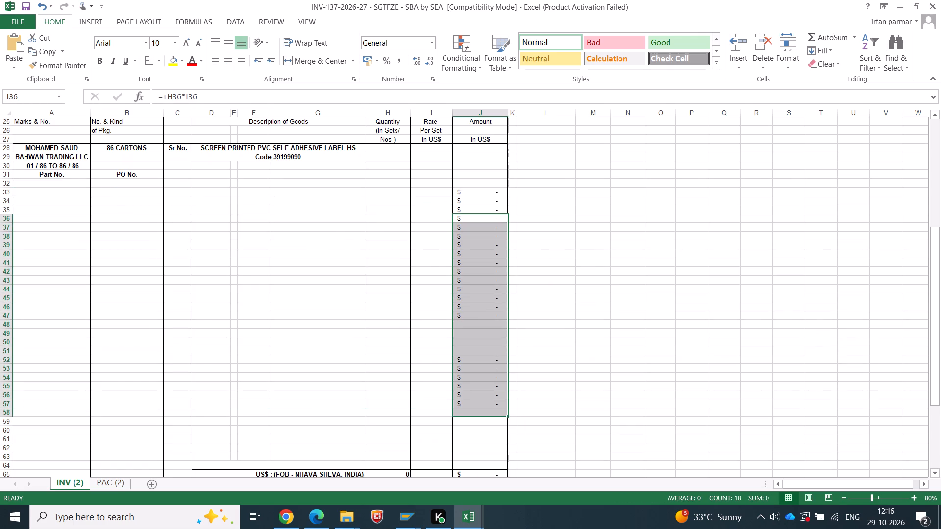
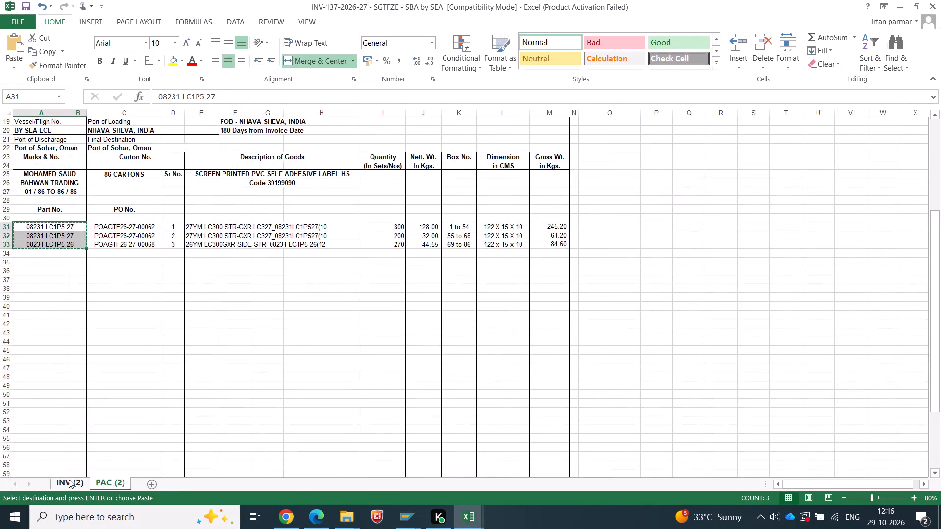
# Paste the three copied part numbers from the PAC (2) sheet as values into the INV (2) sheet's Part No. column from A33.
pyautogui.click(69, 480)
pyautogui.click(49, 192)
pyautogui.rightClick(49, 192)
pyautogui.click(90, 241)
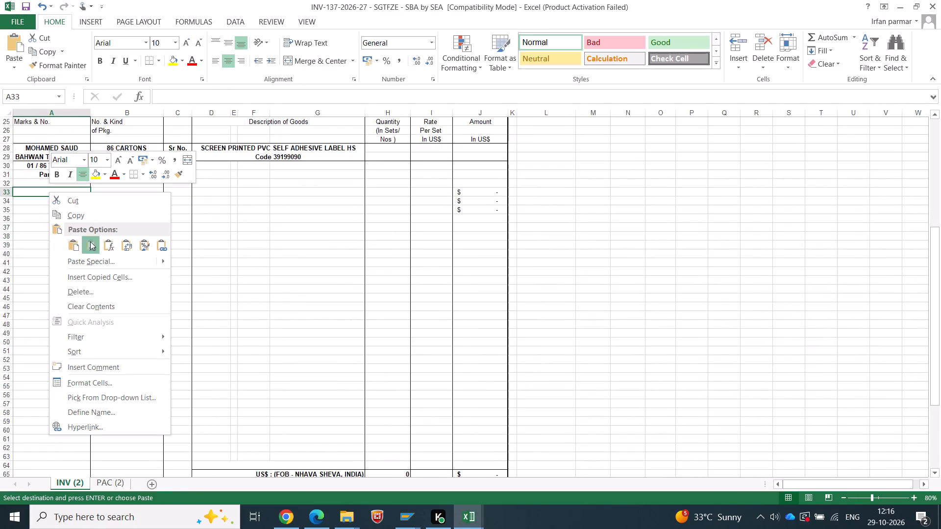
# Copy the PO numbers, serial numbers and descriptions of the three items from PAC (2) as values into INV (2) from B33.
pyautogui.click(103, 484)
pyautogui.moveTo(126, 224); pyautogui.dragTo(147, 234)
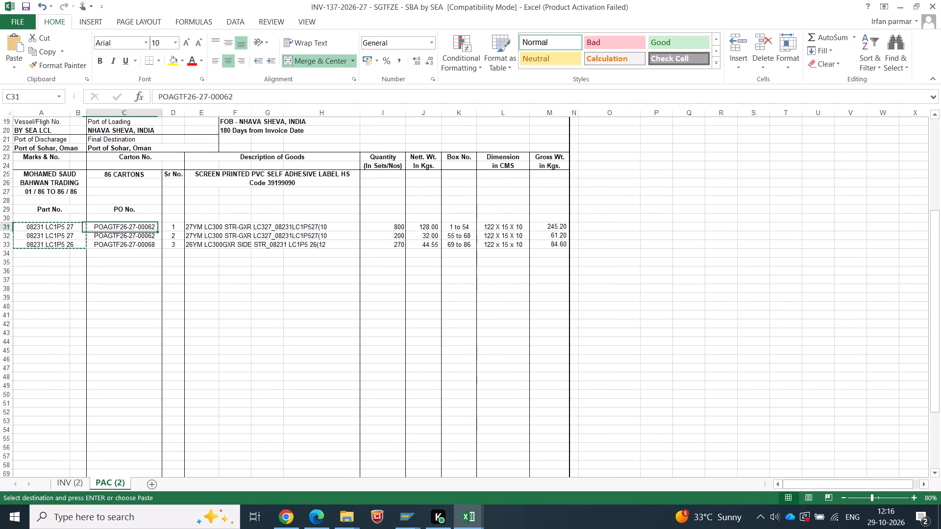
pyautogui.moveTo(147, 234); pyautogui.dragTo(201, 246)
pyautogui.hotkey('ctrl', 'c')
pyautogui.click(73, 487)
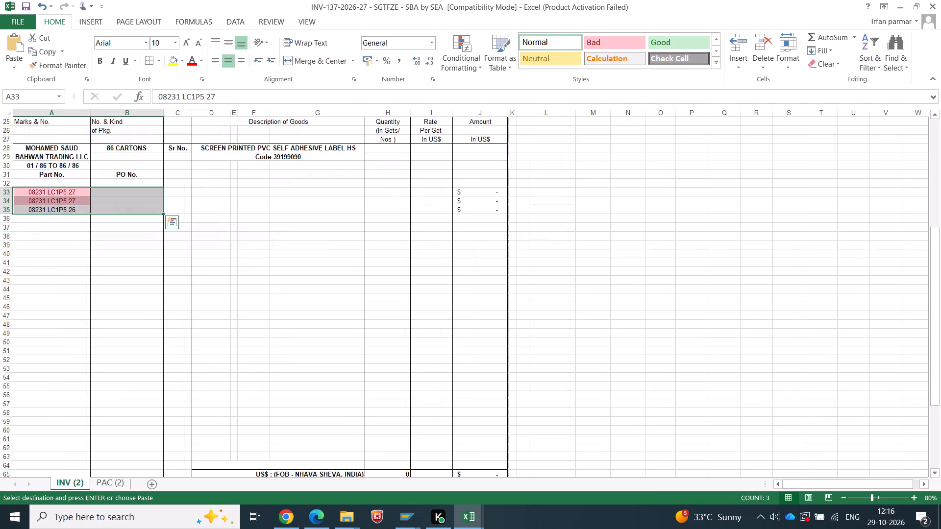
pyautogui.click(114, 191)
pyautogui.rightClick(114, 191)
pyautogui.click(149, 246)
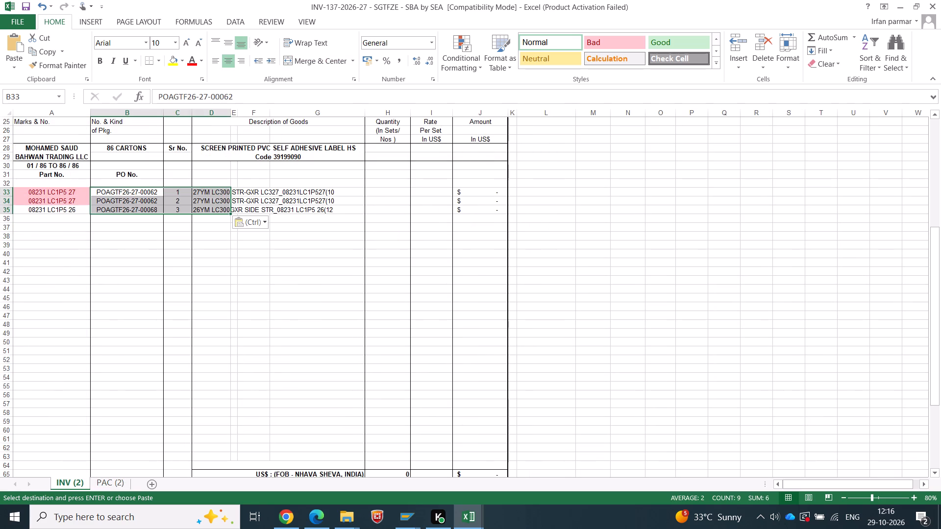
# Copy the quantities 800, 200 and 270 from PAC (2) as values into the Quantity column of INV (2) from H33.
pyautogui.click(102, 485)
pyautogui.moveTo(392, 226); pyautogui.dragTo(393, 241)
pyautogui.hotkey('ctrl', 'c')
pyautogui.click(81, 483)
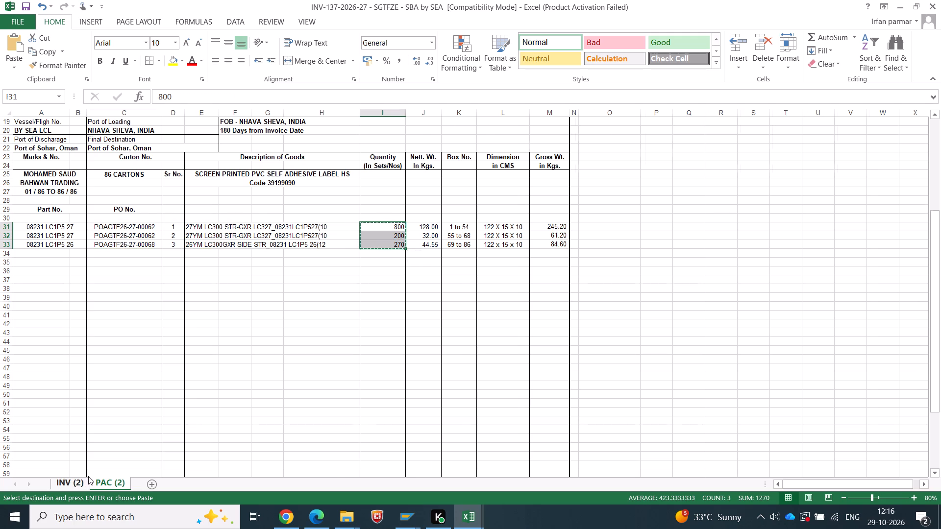
pyautogui.rightClick(403, 195)
pyautogui.click(445, 251)
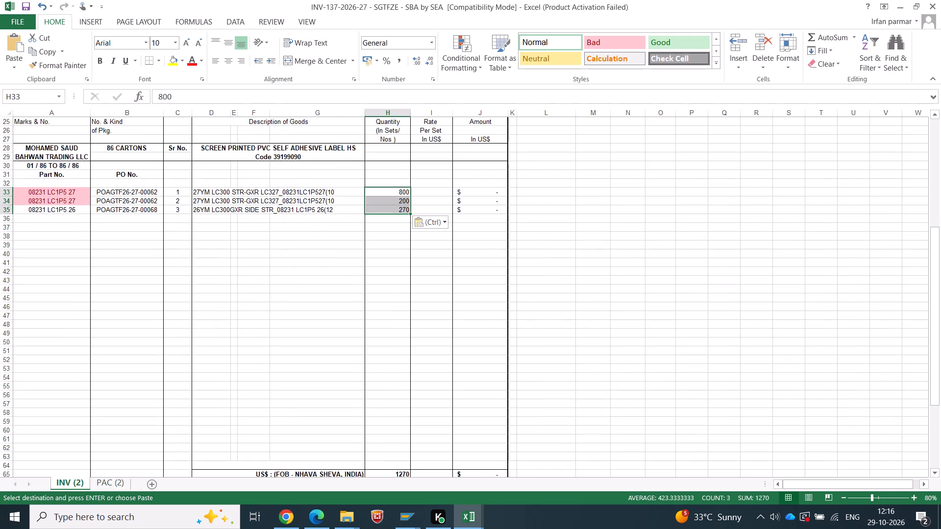
pyautogui.click(417, 220)
# Open the NTPL Exp Open Order for Oct'26 workbook from the desktop.
pyautogui.press('super+d')
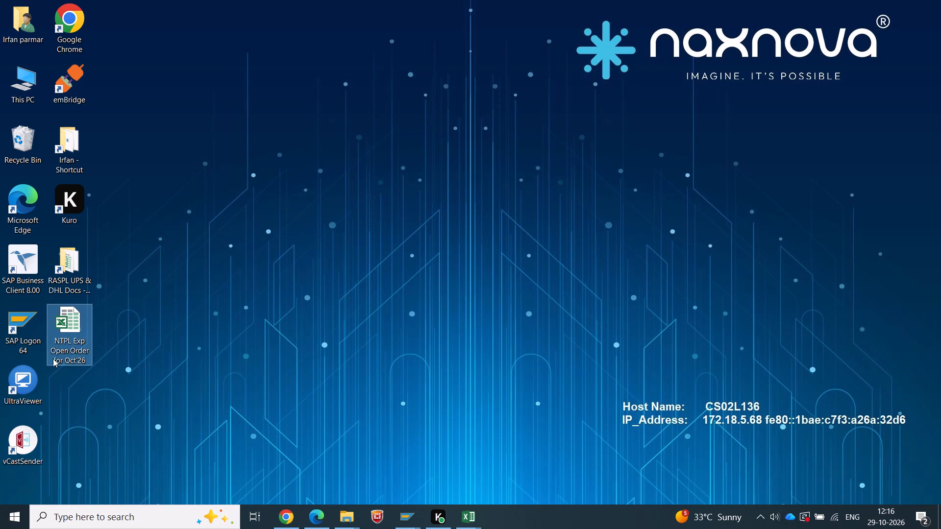
pyautogui.doubleClick(53, 359)
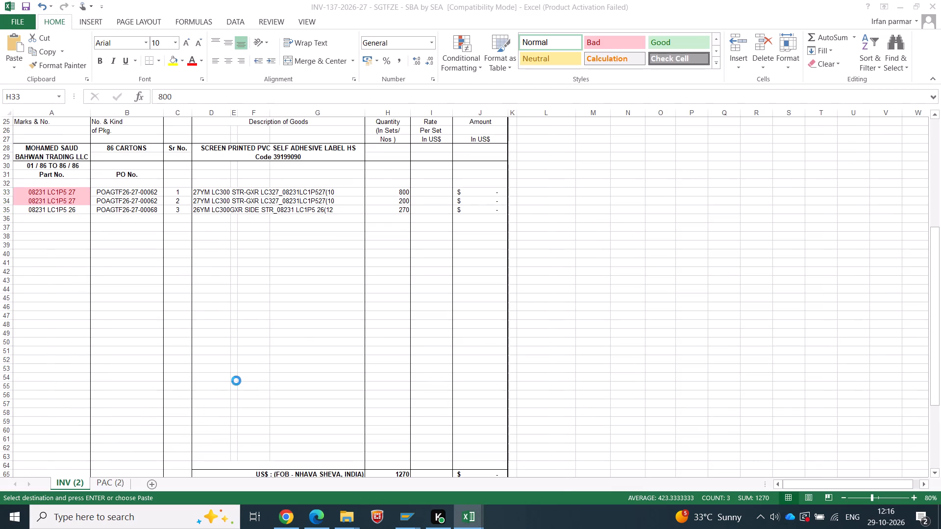
pyautogui.scroll(20, 249, 334)
pyautogui.scroll(20, 249, 334)
pyautogui.scroll(2, 249, 334)
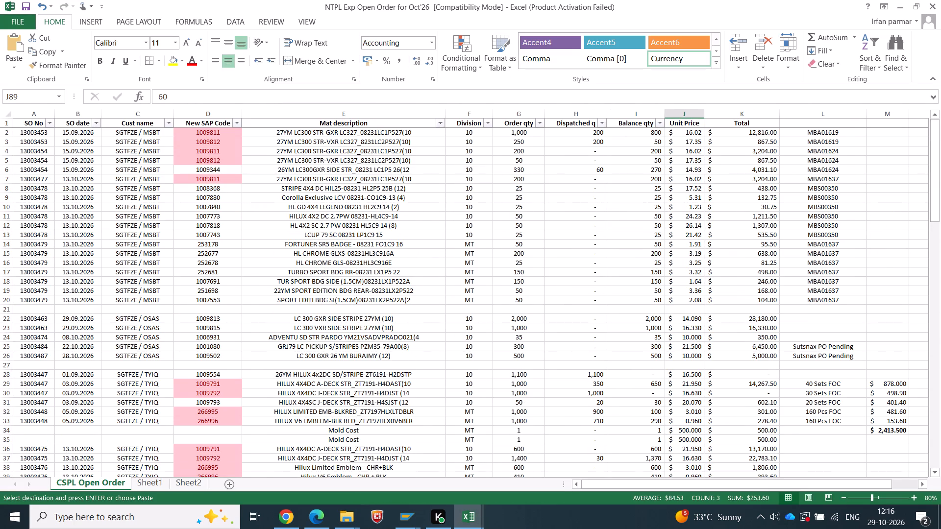
# Add the invoice's first-item quantity to the dispatched quantity in H2 of the open order sheet as +200+800.
pyautogui.hotkey('alt', 'Tab')
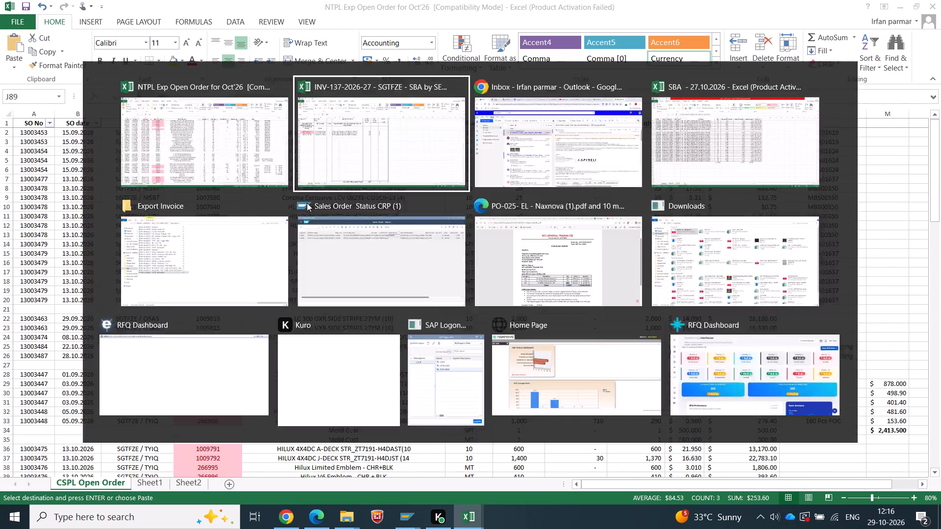
pyautogui.click(400, 197)
pyautogui.click(387, 190)
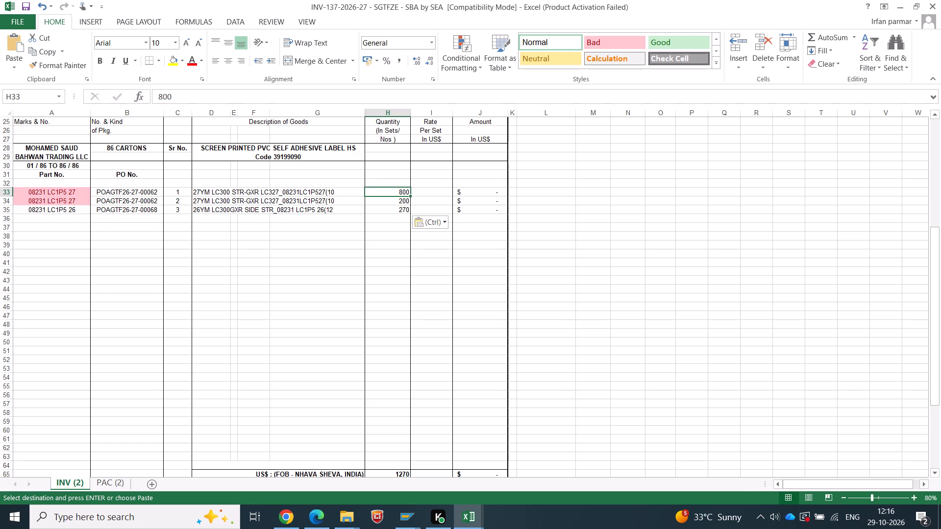
pyautogui.hotkey('alt', 'Tab')
pyautogui.click(570, 133)
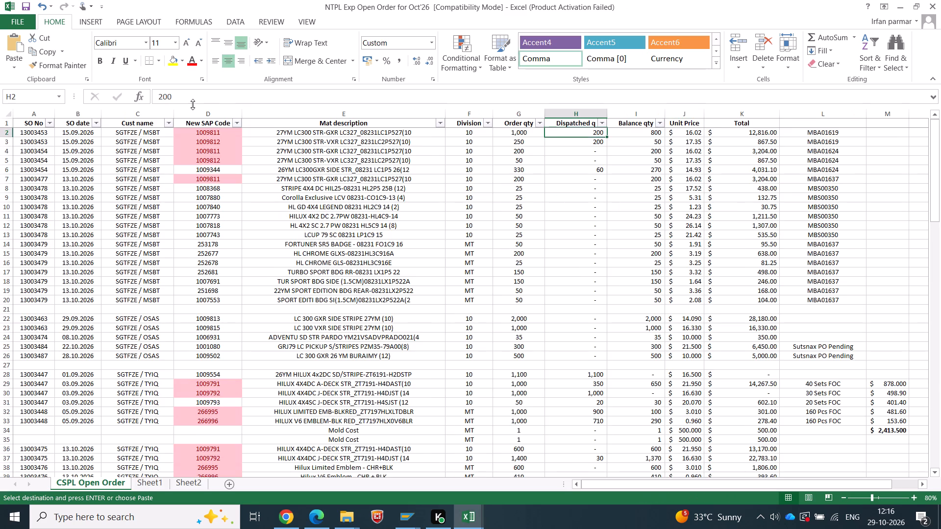
pyautogui.click(185, 102)
pyautogui.write('+800')
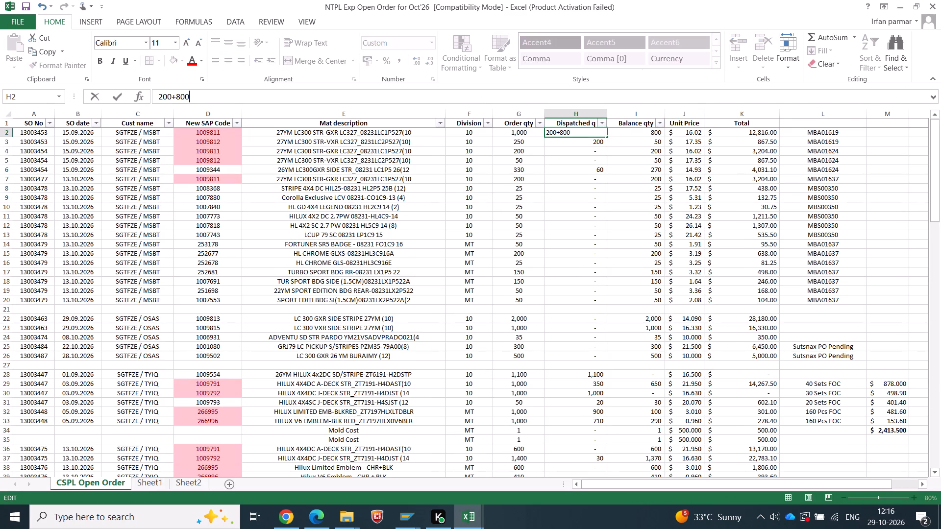
pyautogui.press('Left')
pyautogui.press('Left')
pyautogui.press('Left')
pyautogui.press('Left')
pyautogui.press('Left')
pyautogui.press('Left')
pyautogui.press('Left')
pyautogui.press('Left')
pyautogui.press('Left')
pyautogui.press('Left')
pyautogui.press('Left')
pyautogui.press('Left')
pyautogui.press('+')
pyautogui.press('Tab')
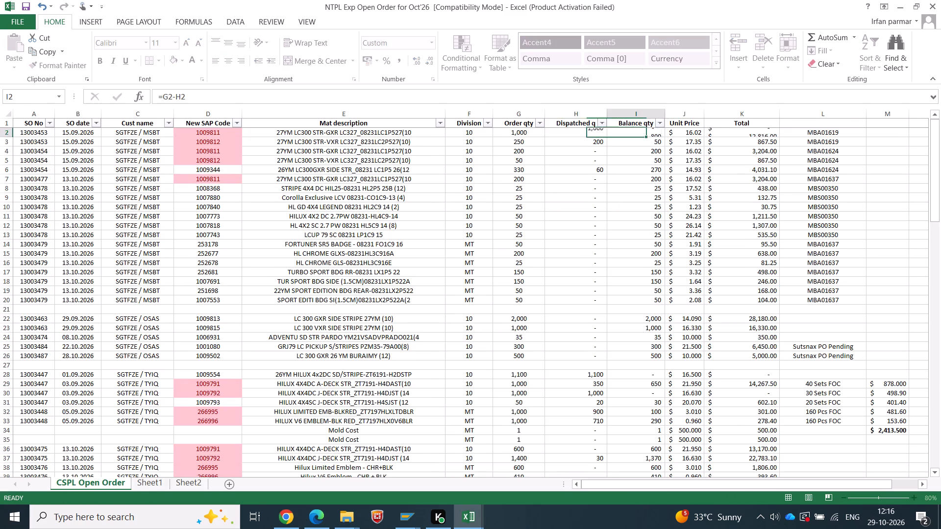
# Copy the unit price 16.02 from J2 of the open order sheet as a value into the invoice's Rate cell I33.
pyautogui.press('Tab')
pyautogui.hotkey('ctrl', 'c')
pyautogui.hotkey('alt', 'Tab')
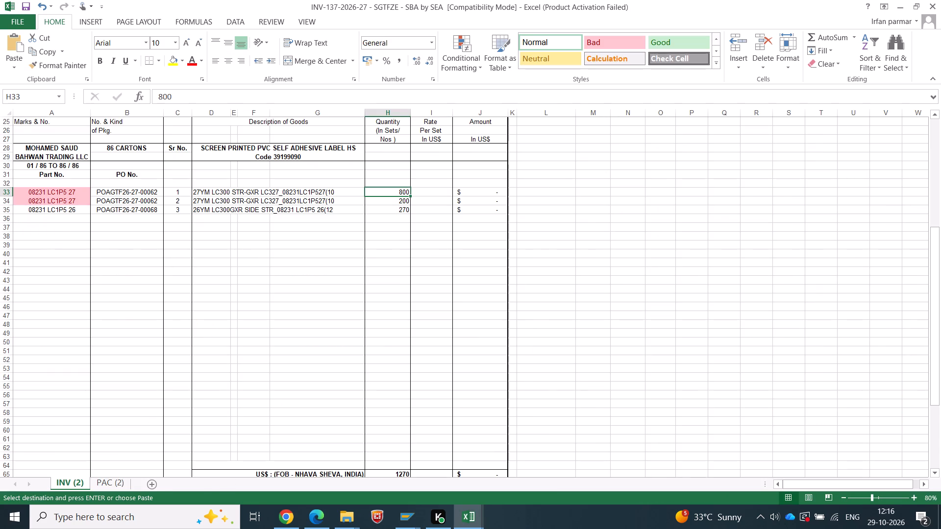
pyautogui.rightClick(424, 190)
pyautogui.click(463, 240)
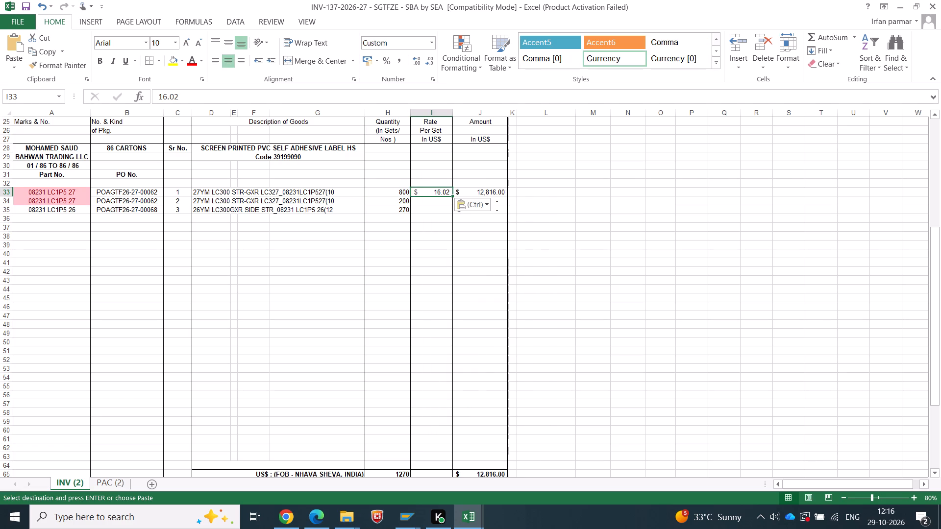
# Enter 200 as the dispatched quantity in H4 of the open order sheet for the second invoice item.
pyautogui.hotkey('alt', 'Tab')
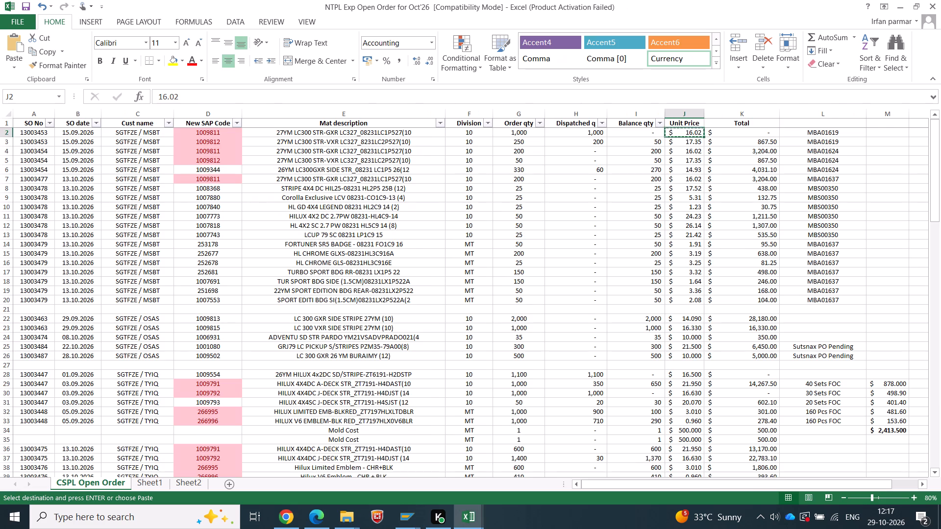
pyautogui.press('Up')
pyautogui.press('Left')
pyautogui.press('Left')
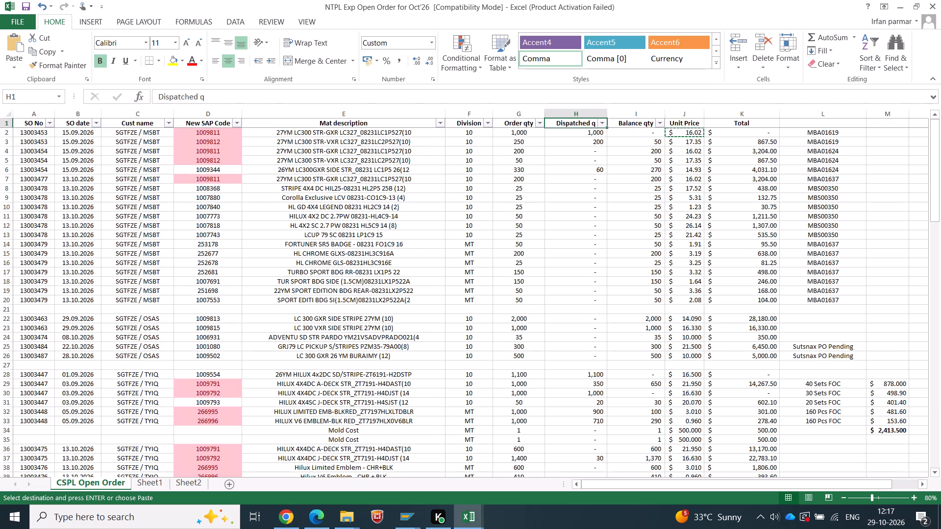
pyautogui.press('Down')
pyautogui.press('Down')
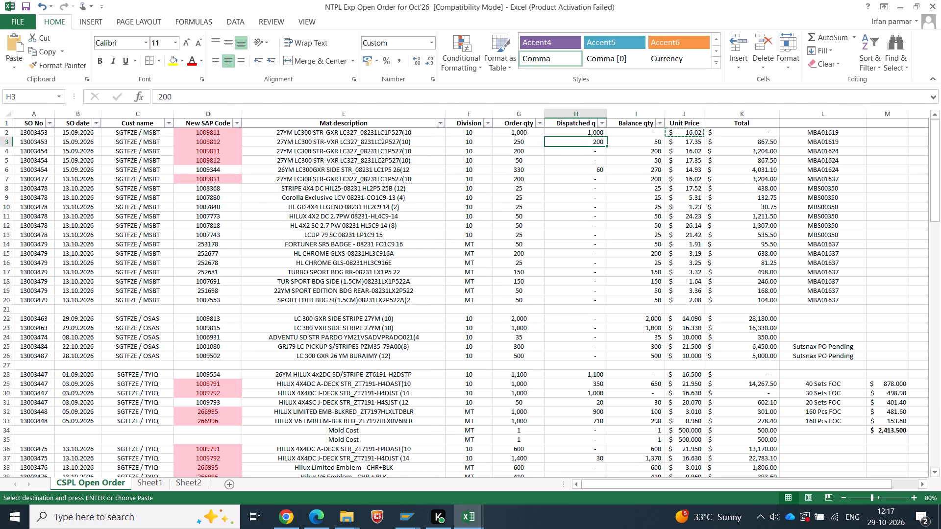
pyautogui.press('Down')
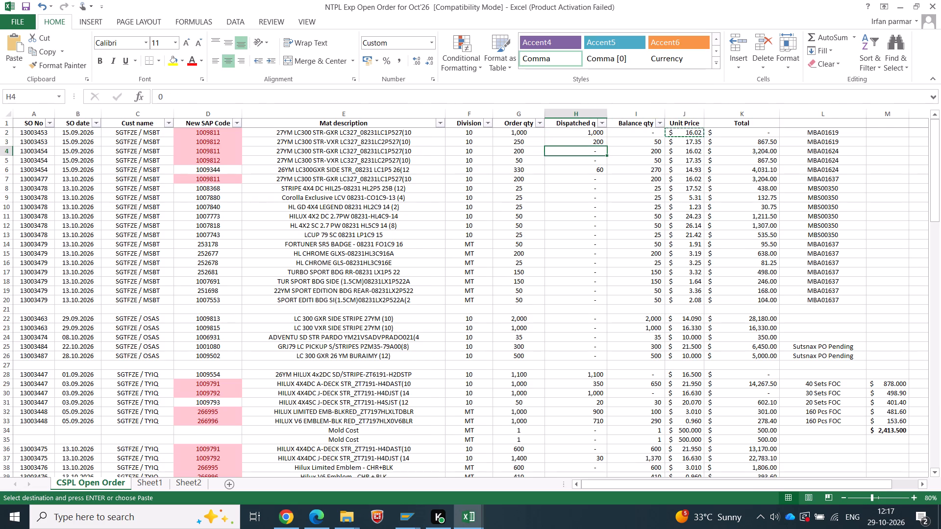
pyautogui.hotkey('alt', 'Tab')
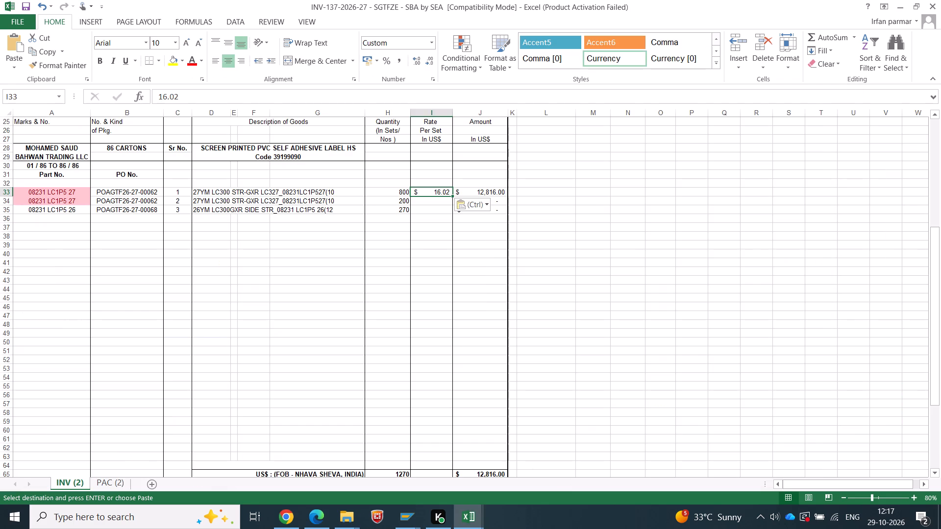
pyautogui.hotkey('alt', 'Tab')
pyautogui.write('200')
pyautogui.press('Tab')
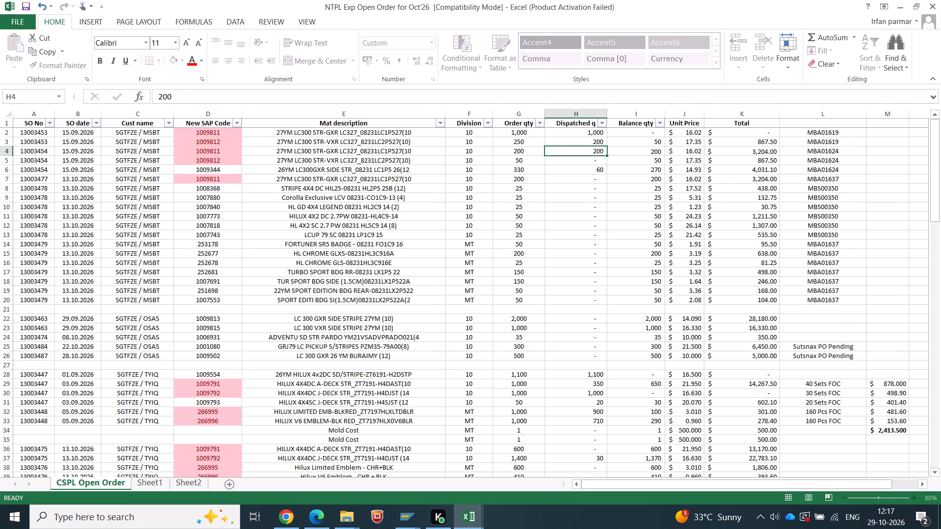
# Copy the unit price 16.02 from J4 of the open order sheet as a value into the invoice's Rate cell I34.
pyautogui.press('Tab')
pyautogui.hotkey('ctrl', 'c')
pyautogui.hotkey('alt', 'Tab')
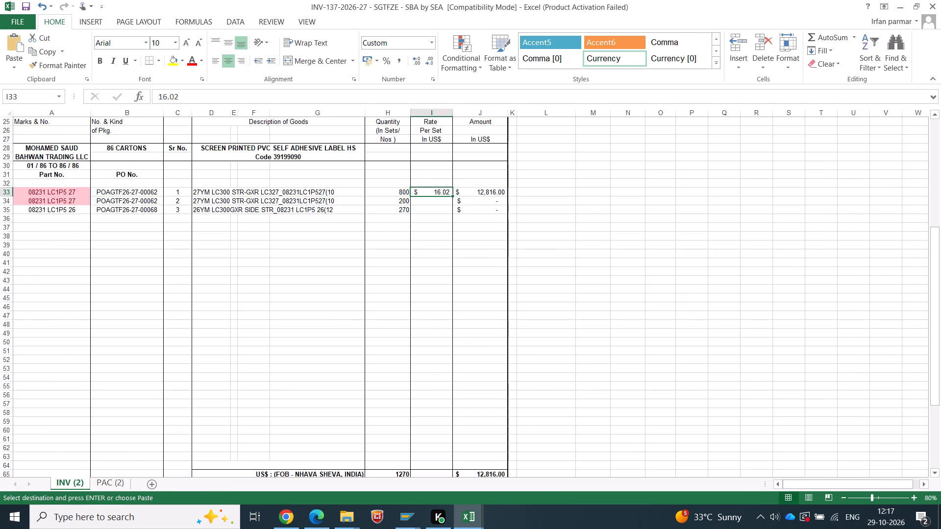
pyautogui.rightClick(430, 200)
pyautogui.click(471, 249)
# Add the third invoice item's quantity to the dispatched quantity in H6 of the open order sheet as +60+270.
pyautogui.click(392, 212)
pyautogui.hotkey('alt', 'Tab')
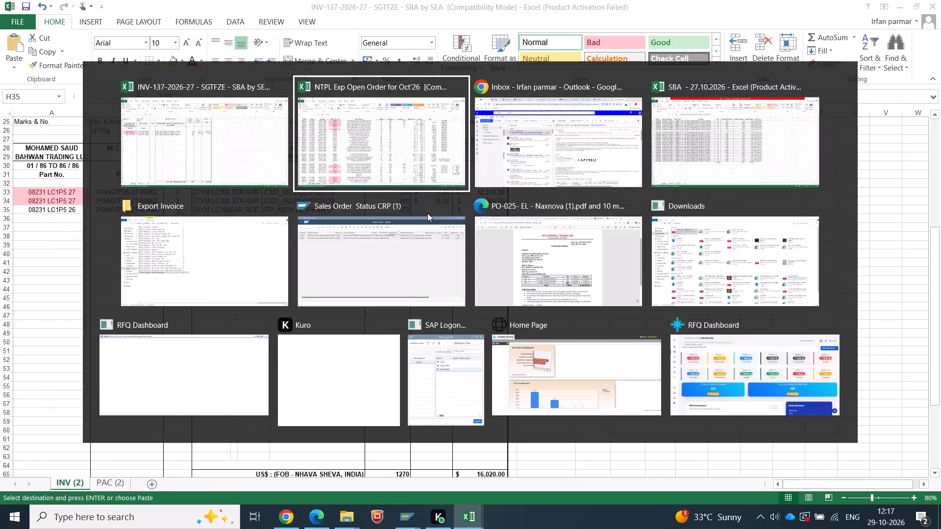
pyautogui.press('Right')
pyautogui.press('Right')
pyautogui.press('Left')
pyautogui.press('Left')
pyautogui.press('Left')
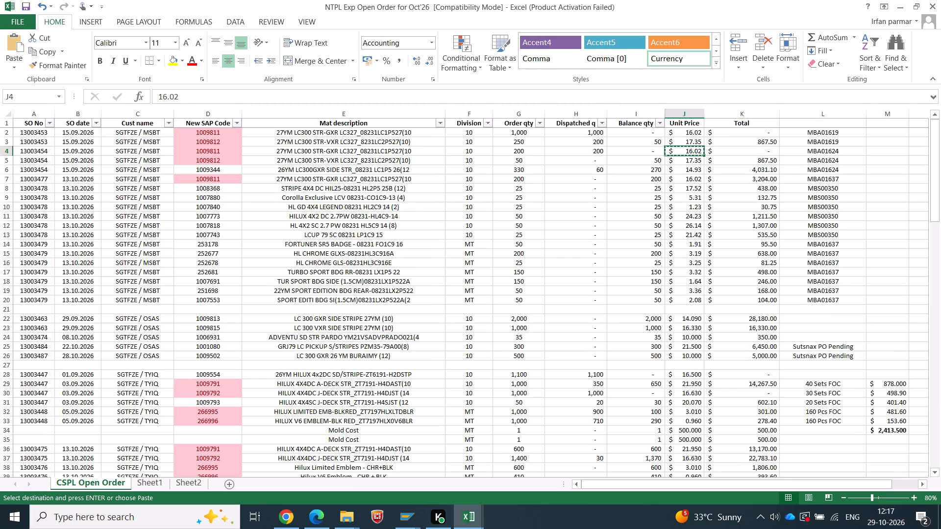
pyautogui.press('Left')
pyautogui.press('Down')
pyautogui.press('Down')
pyautogui.press('F2')
pyautogui.write('+270')
pyautogui.press('Left')
pyautogui.press('Left')
pyautogui.press('Left')
pyautogui.press('Left')
pyautogui.press('Left')
pyautogui.press('Left')
pyautogui.press('Left')
pyautogui.press('Left')
pyautogui.press('Left')
pyautogui.press('Left')
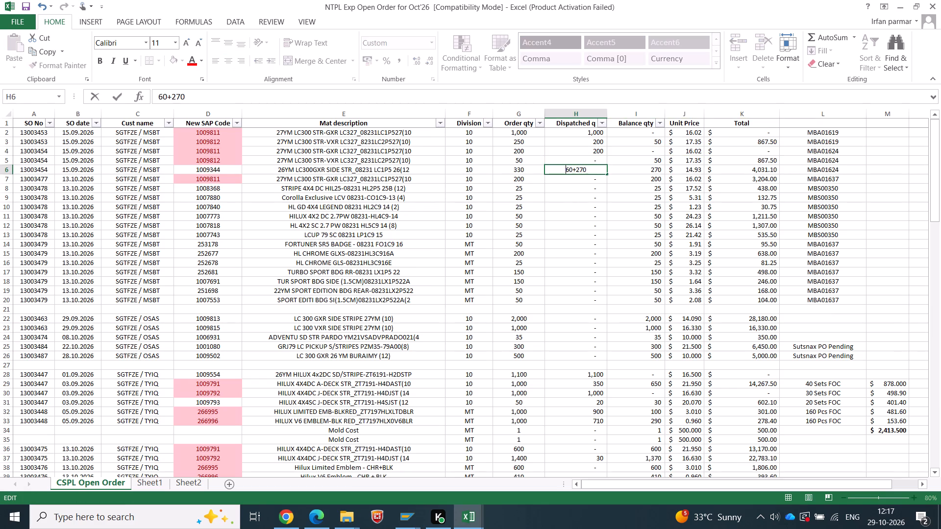
pyautogui.hotkey('shift', '+')
pyautogui.press('Tab')
# Copy the unit price 14.93 from J6 as a value into the invoice's Rate cell I35 and save the invoice workbook.
pyautogui.press('Tab')
pyautogui.hotkey('ctrl', 'c')
pyautogui.hotkey('alt', 'Tab')
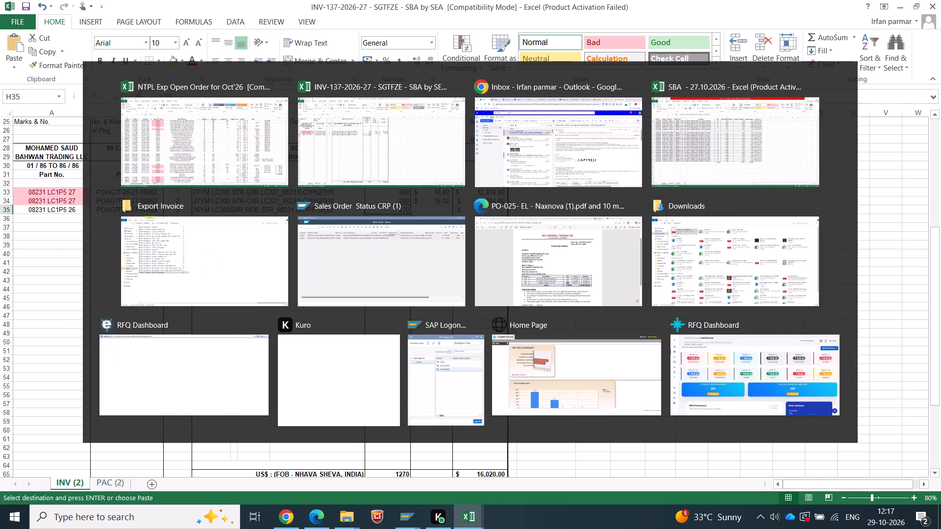
pyautogui.rightClick(422, 207)
pyautogui.click(462, 258)
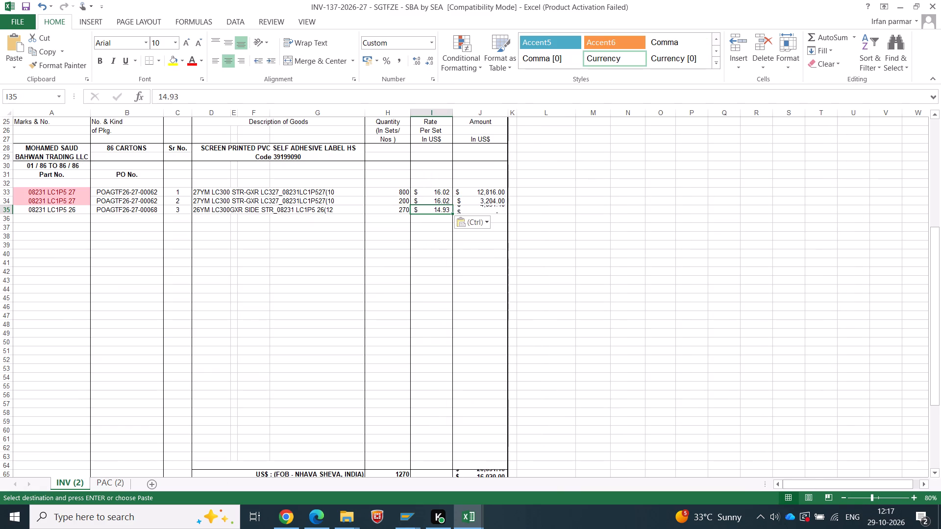
pyautogui.click(604, 260)
pyautogui.hotkey('ctrl', 's')
# Examine the invoice footer and the remaining orders and overall totals on the open order sheet, returning to the invoice.
pyautogui.scroll(-5, 563, 289)
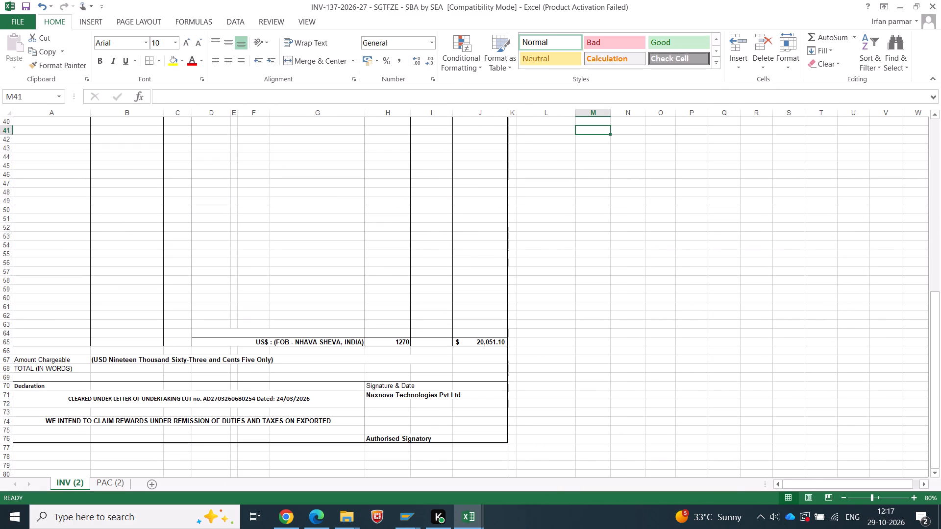
pyautogui.press('Tab')
pyautogui.hotkey('alt', 'Tab')
pyautogui.scroll(-11, 741, 309)
pyautogui.scroll(-12, 723, 264)
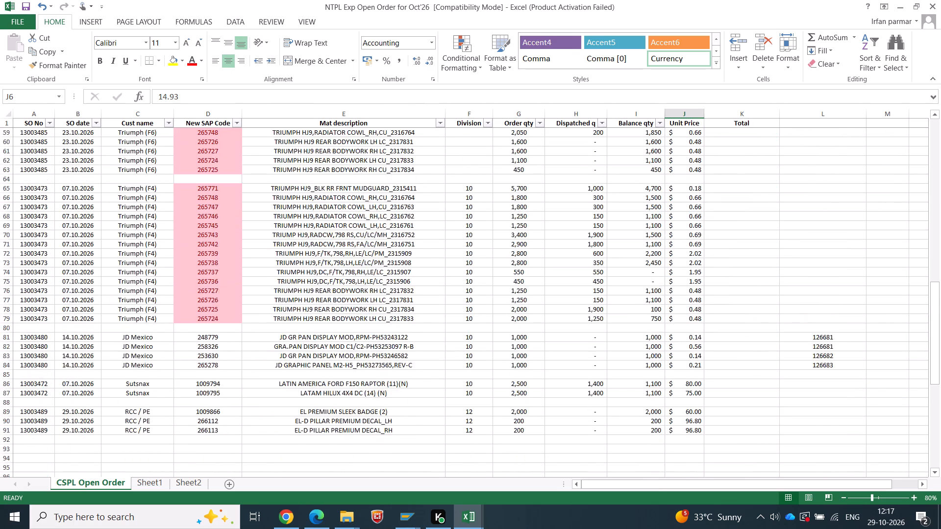
pyautogui.scroll(-2, 766, 266)
pyautogui.moveTo(931, 414); pyautogui.dragTo(936, 426)
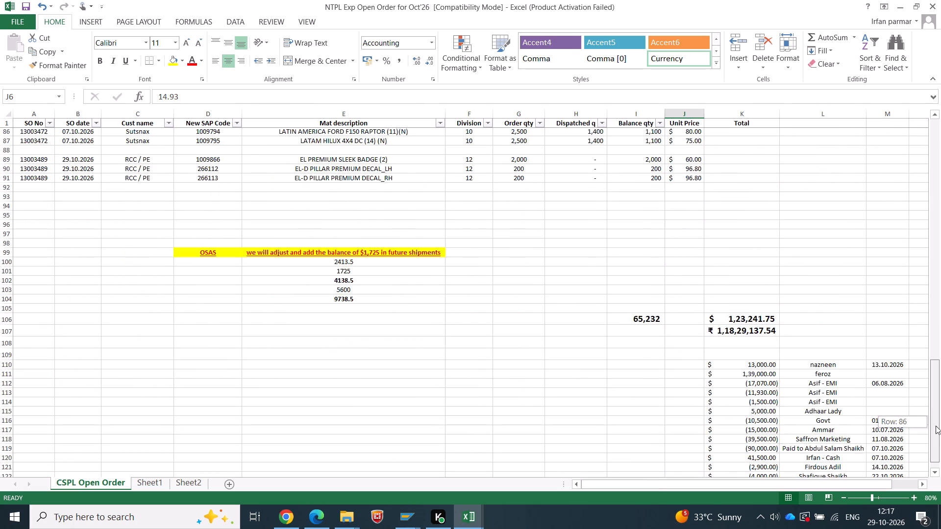
pyautogui.moveTo(936, 426); pyautogui.dragTo(919, 108)
pyautogui.scroll(4, 587, 255)
pyautogui.hotkey('alt', 'Tab')
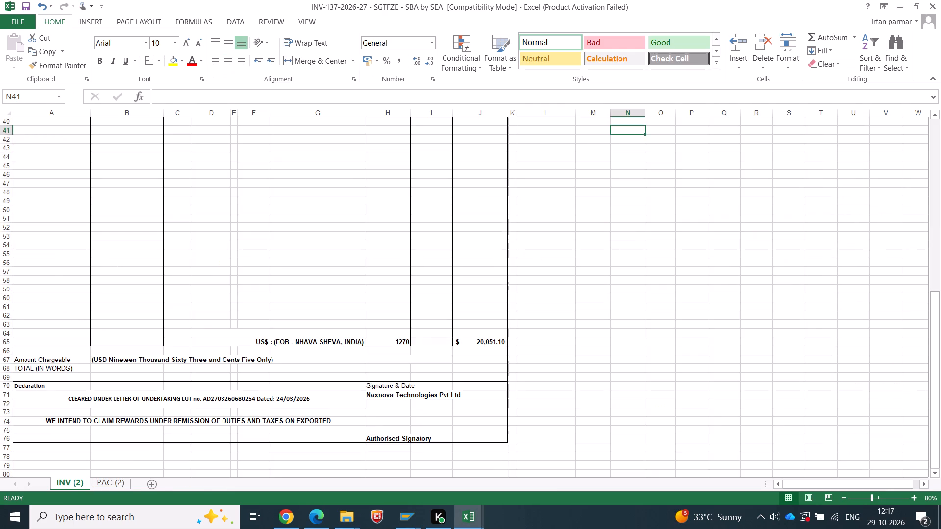
# In the invoice's amount in words in B67, replace the thousands figure wording with Twenty.
pyautogui.scroll(3, 286, 285)
pyautogui.scroll(-4, 184, 370)
pyautogui.doubleClick(107, 333)
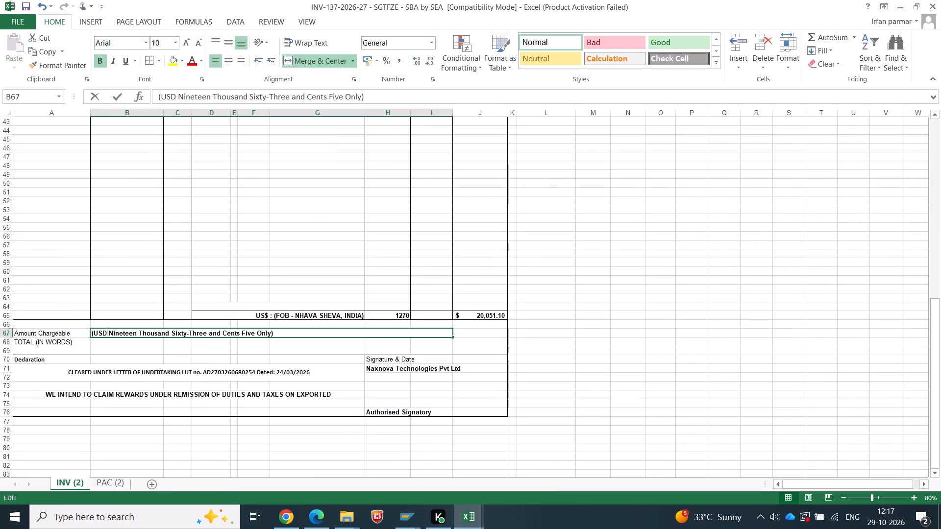
pyautogui.press('Right')
pyautogui.hotkey('shift', 'Right')
pyautogui.hotkey('shift', 'Right')
pyautogui.hotkey('shift', 'Right')
pyautogui.hotkey('shift', 'Right')
pyautogui.hotkey('shift', 'Right')
pyautogui.hotkey('shift', 'Right')
pyautogui.hotkey('shift', 'Right')
pyautogui.hotkey('shift', 'Right')
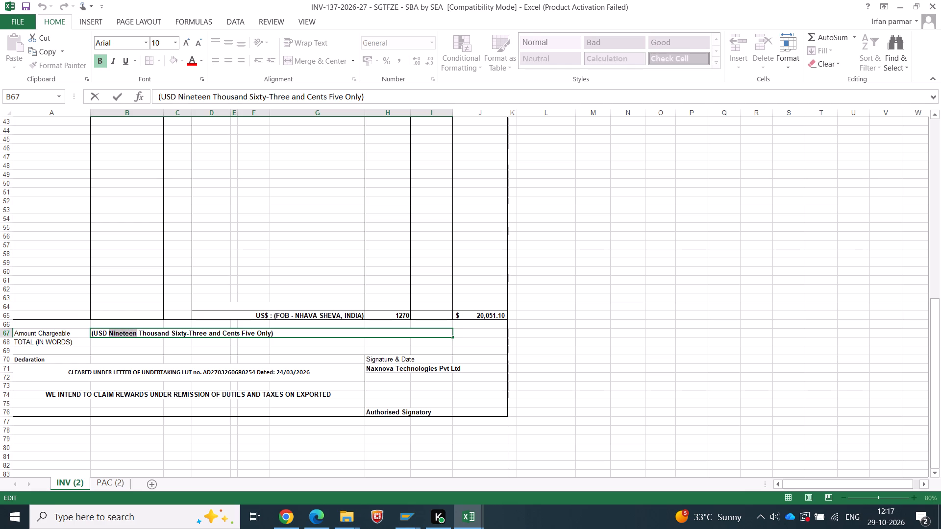
pyautogui.write('Twenty')
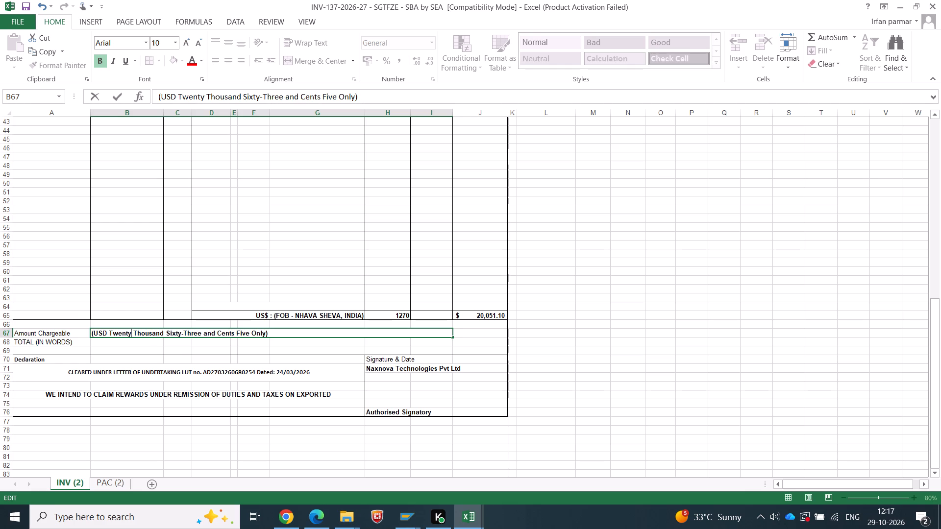
# Replace the wording after Thousand in B67 with Fifty-One.
pyautogui.press('Right')
pyautogui.press('Right')
pyautogui.press('Right')
pyautogui.press('Right')
pyautogui.press('Right')
pyautogui.press('Right')
pyautogui.press('Right')
pyautogui.press('Right')
pyautogui.press('Right')
pyautogui.press('Right')
pyautogui.press('Right')
pyautogui.press('Left')
pyautogui.hotkey('shift', 'Right')
pyautogui.hotkey('shift', 'Right')
pyautogui.hotkey('shift', 'Right')
pyautogui.hotkey('shift', 'Right')
pyautogui.hotkey('shift', 'Right')
pyautogui.hotkey('shift', 'Right')
pyautogui.hotkey('shift', 'Right')
pyautogui.hotkey('shift', 'Right')
pyautogui.hotkey('shift', 'Right')
pyautogui.hotkey('shift', 'Right')
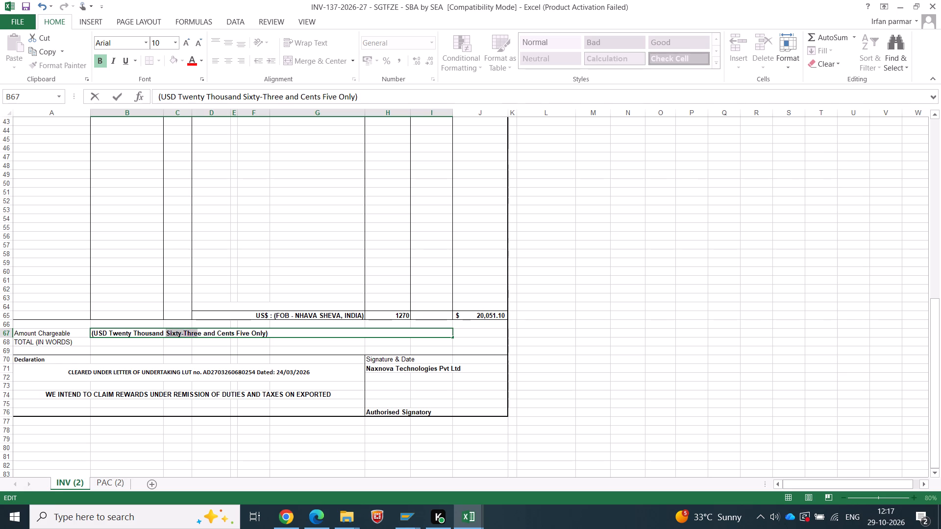
pyautogui.hotkey('shift', 'Left')
pyautogui.hotkey('shift', 'Left')
pyautogui.hotkey('shift', 'Left')
pyautogui.hotkey('shift', 'Left')
pyautogui.hotkey('shift', 'Left')
pyautogui.hotkey('shift', 'Left')
pyautogui.hotkey('shift', 'Right')
pyautogui.write('Fifty')
pyautogui.press('Right')
pyautogui.press('Right')
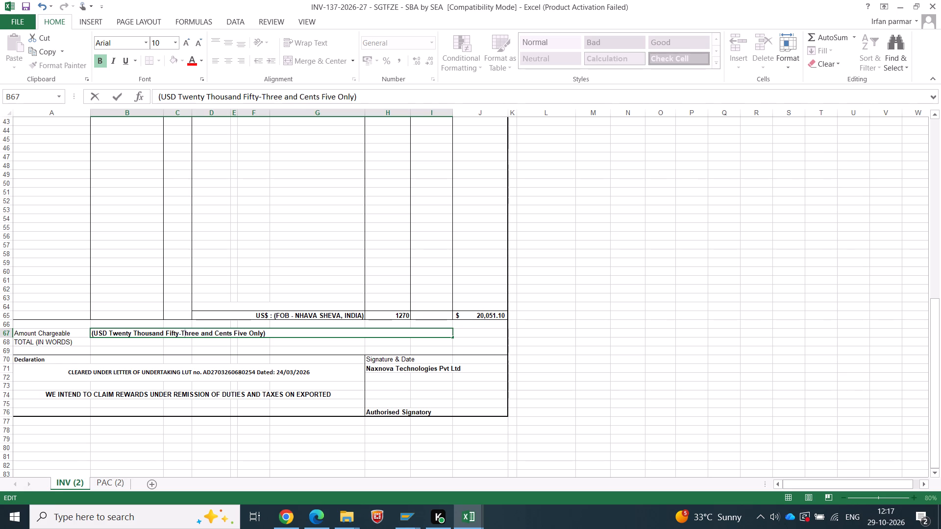
pyautogui.press('Left')
pyautogui.hotkey('shift', 'Right')
pyautogui.hotkey('shift', 'Right')
pyautogui.hotkey('shift', 'Right')
pyautogui.hotkey('shift', 'Right')
pyautogui.hotkey('shift', 'Right')
pyautogui.write('One')
# Replace the cents wording in B67 with Ten and save the invoice workbook.
pyautogui.press('Right')
pyautogui.press('Right')
pyautogui.press('Right')
pyautogui.press('Right')
pyautogui.press('Right')
pyautogui.press('Right')
pyautogui.press('Right')
pyautogui.press('Right')
pyautogui.press('Right')
pyautogui.press('Right')
pyautogui.press('Right')
pyautogui.press('Right')
pyautogui.press('Right')
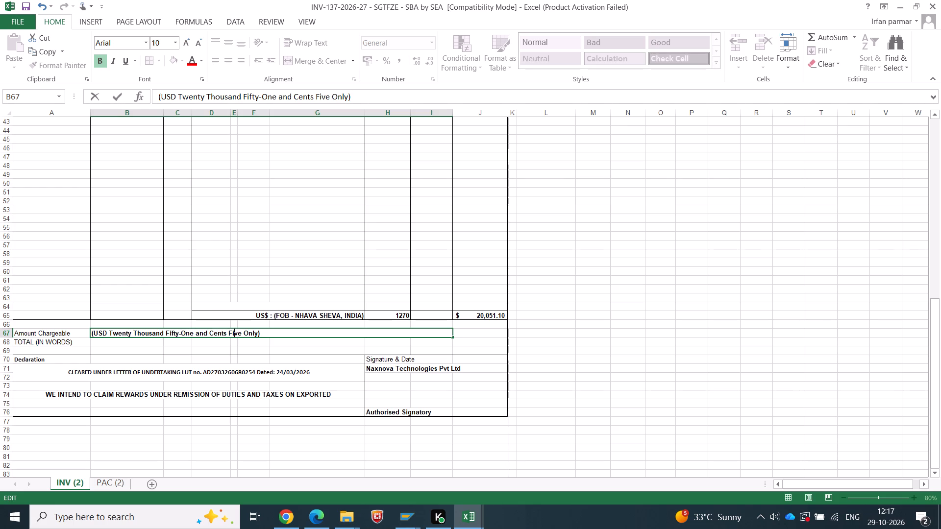
pyautogui.press('Left')
pyautogui.press('Left')
pyautogui.hotkey('shift', 'Right')
pyautogui.hotkey('shift', 'Right')
pyautogui.hotkey('shift', 'Right')
pyautogui.hotkey('shift', 'Right')
pyautogui.write('Ten')
pyautogui.press('Return')
pyautogui.hotkey('ctrl', 's')
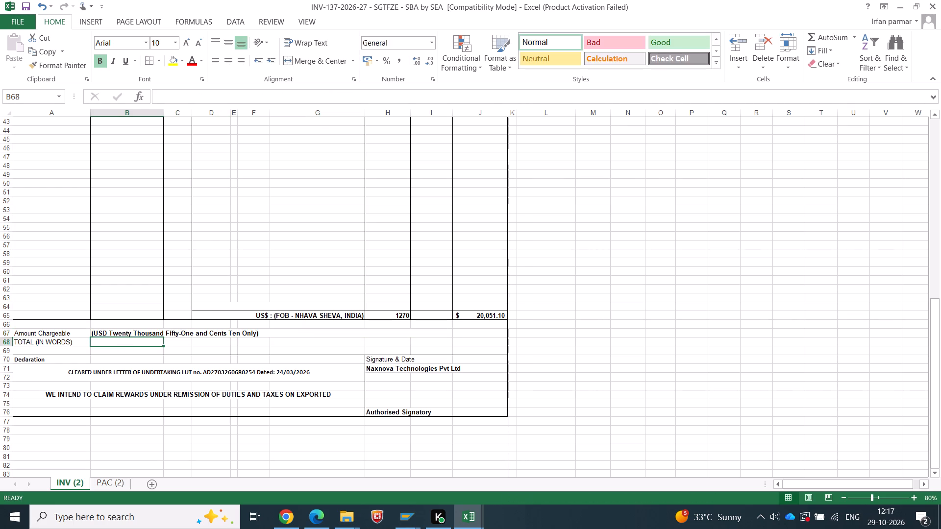
# Open the SDF FORM workbook from the RASPL UPS & DHL Docs folder on the desktop.
pyautogui.click(165, 253)
pyautogui.scroll(20, 170, 228)
pyautogui.scroll(2, 170, 228)
pyautogui.scroll(-3, 180, 213)
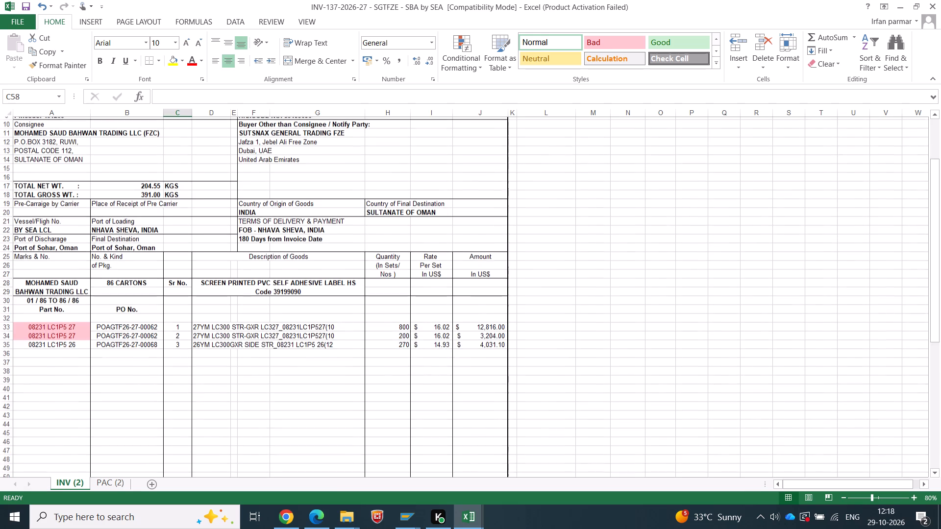
pyautogui.press('super+d')
pyautogui.doubleClick(53, 265)
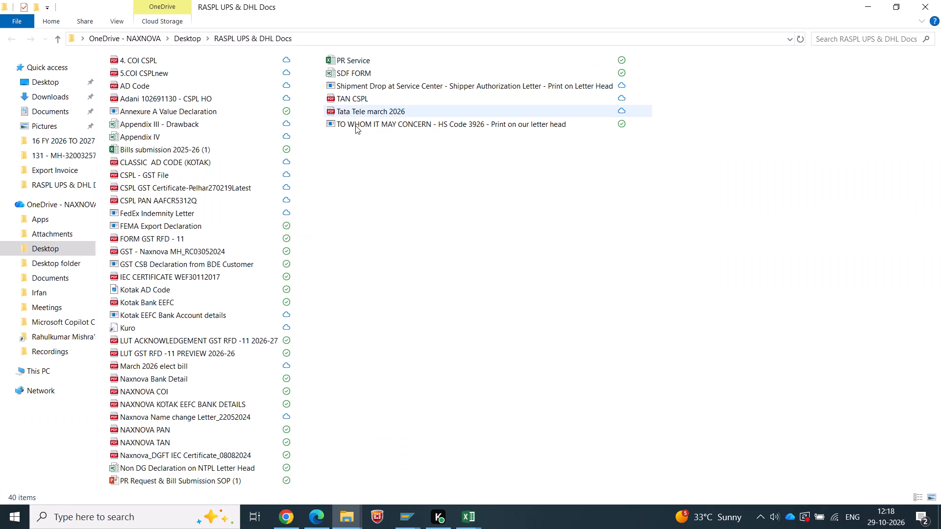
pyautogui.doubleClick(352, 76)
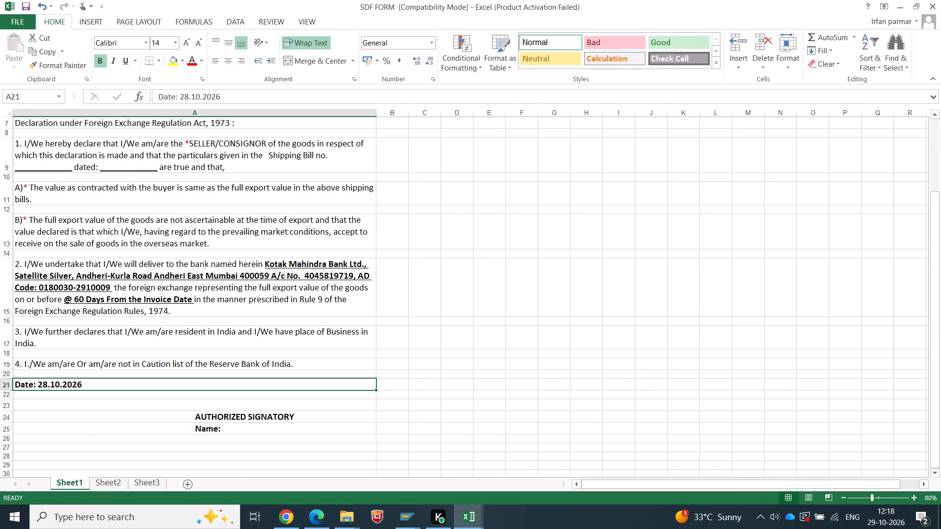
# Set the declaration date in A21 of the SDF form to 29.10.2026.
pyautogui.doubleClick(46, 381)
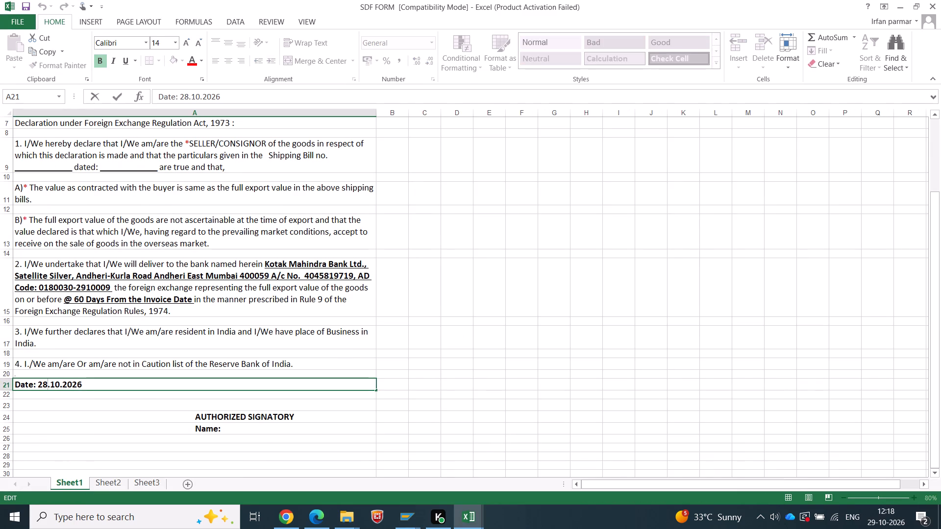
pyautogui.press('\\')
pyautogui.press('BackSpace')
pyautogui.press('BackSpace')
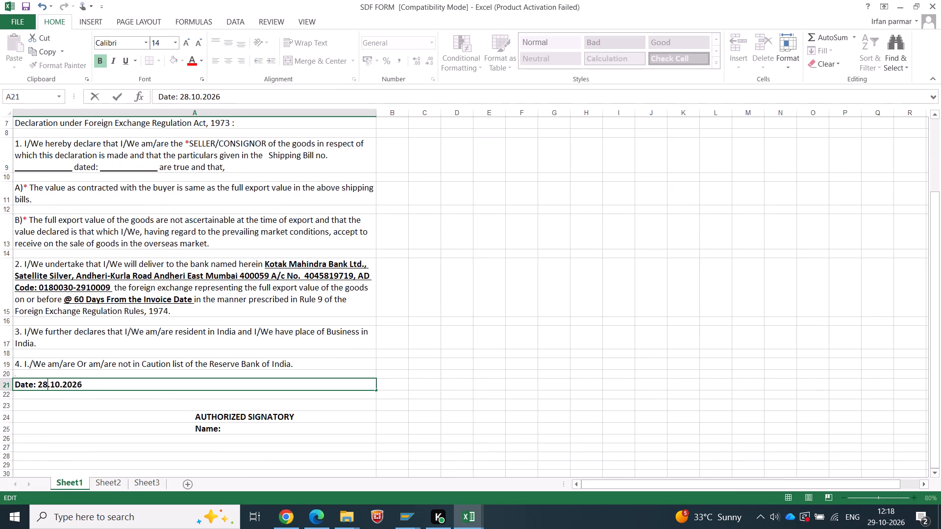
pyautogui.press('9')
pyautogui.press('Return')
# Set the payment period in paragraph 2 of the SDF form to 180 Days From the Invoice Date, save and close the workbook.
pyautogui.doubleClick(83, 301)
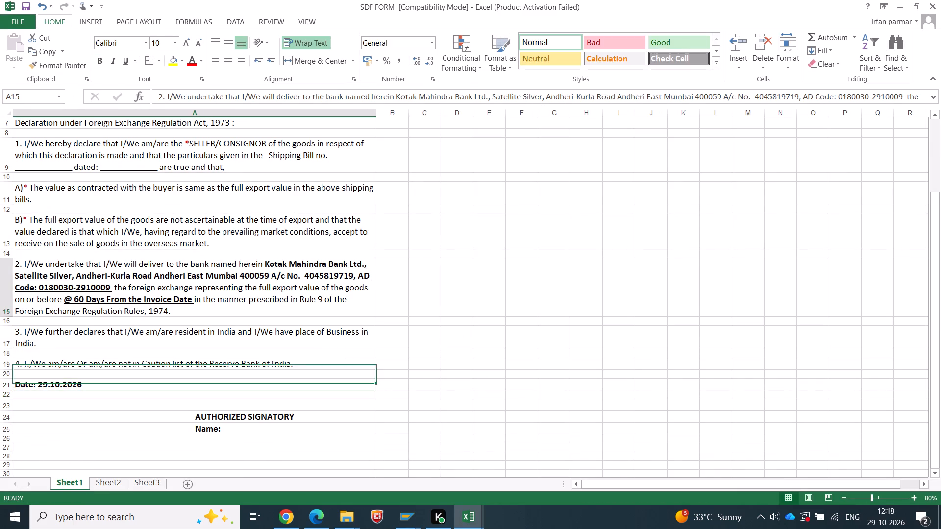
pyautogui.hotkey('shift', 'Left')
pyautogui.hotkey('shift', 'Left')
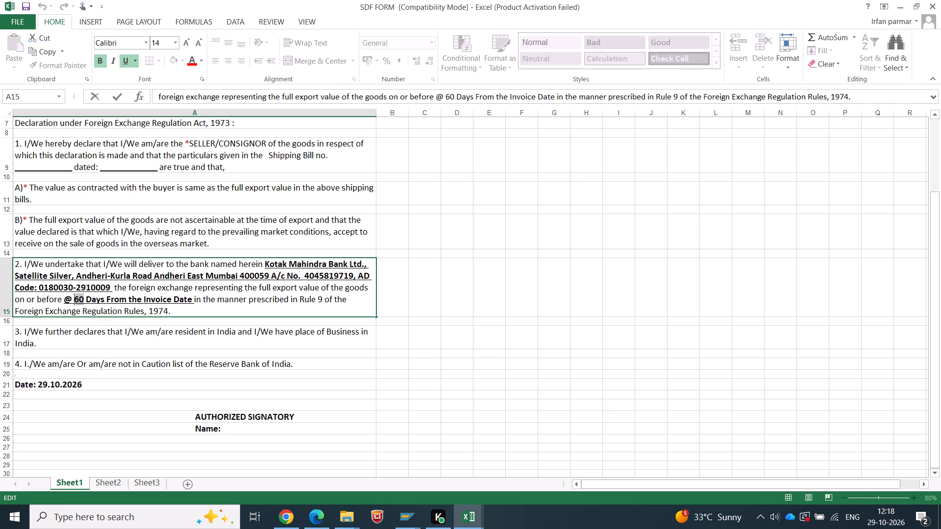
pyautogui.write('180')
pyautogui.press('Return')
pyautogui.hotkey('ctrl', 's')
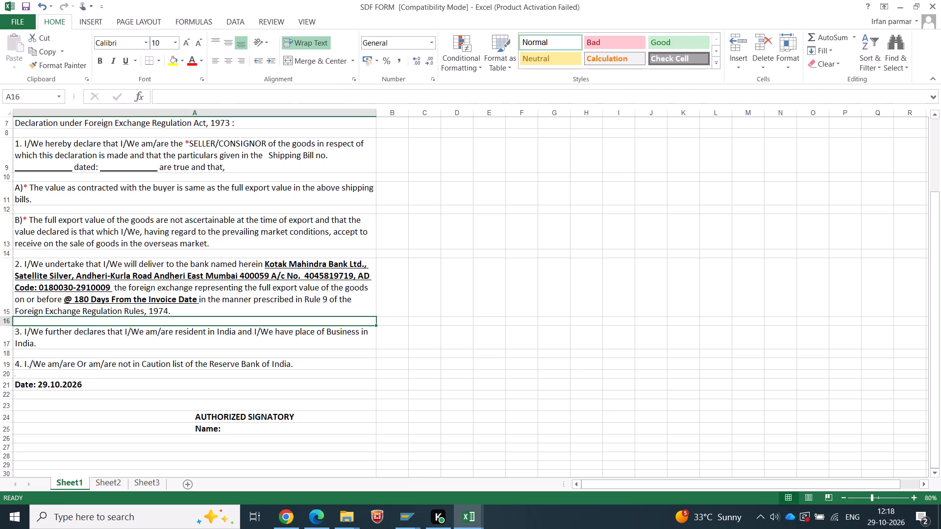
pyautogui.click(122, 339)
pyautogui.scroll(11, 118, 338)
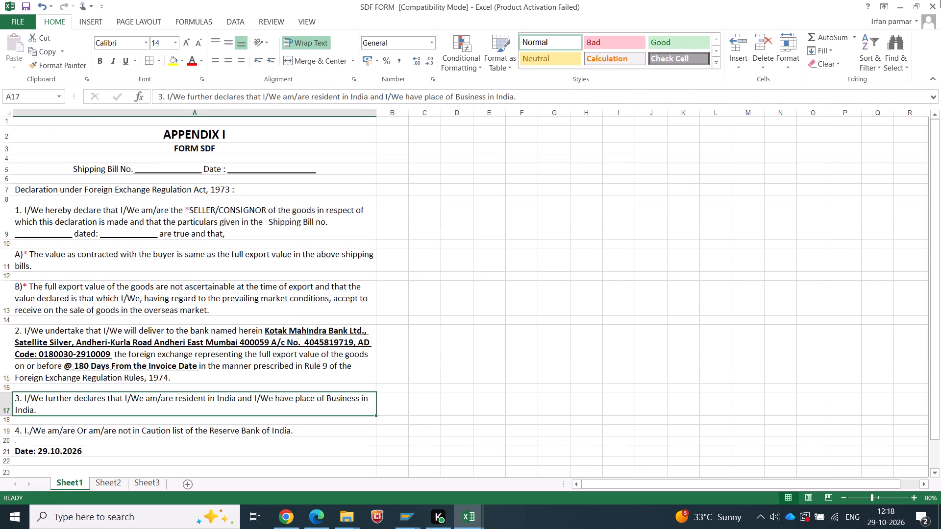
pyautogui.click(940, 3)
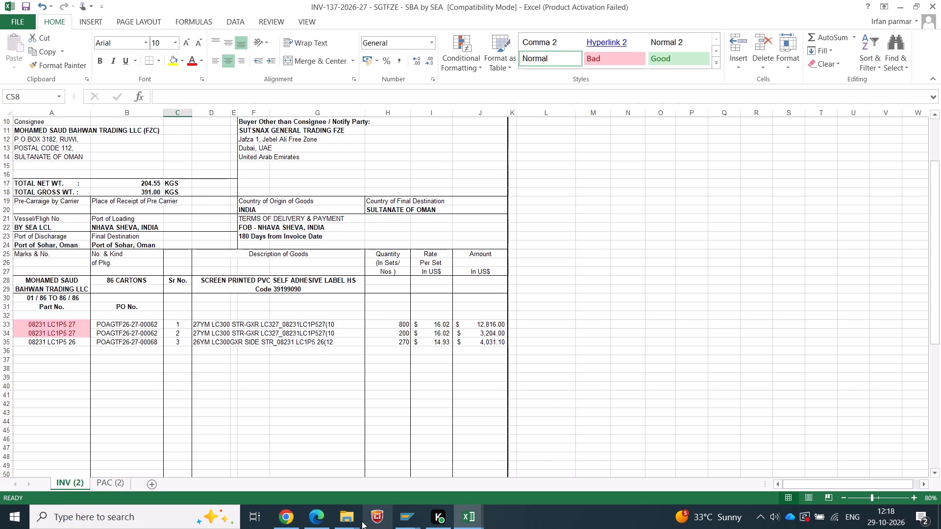
# Switch to File Explorer and bring back the RASPL UPS & DHL Docs folder.
pyautogui.click(355, 521)
pyautogui.click(389, 471)
pyautogui.click(357, 528)
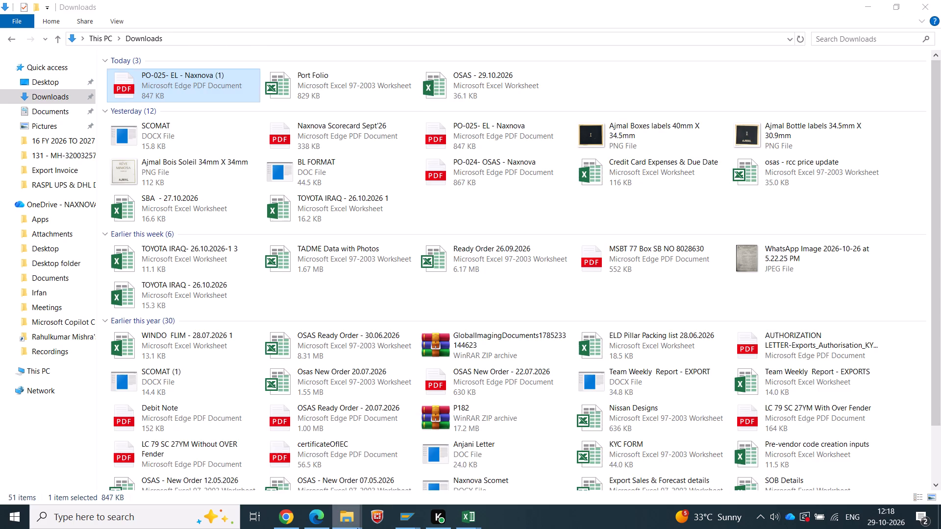
pyautogui.click(433, 475)
pyautogui.moveTo(135, 179); pyautogui.dragTo(157, 238)
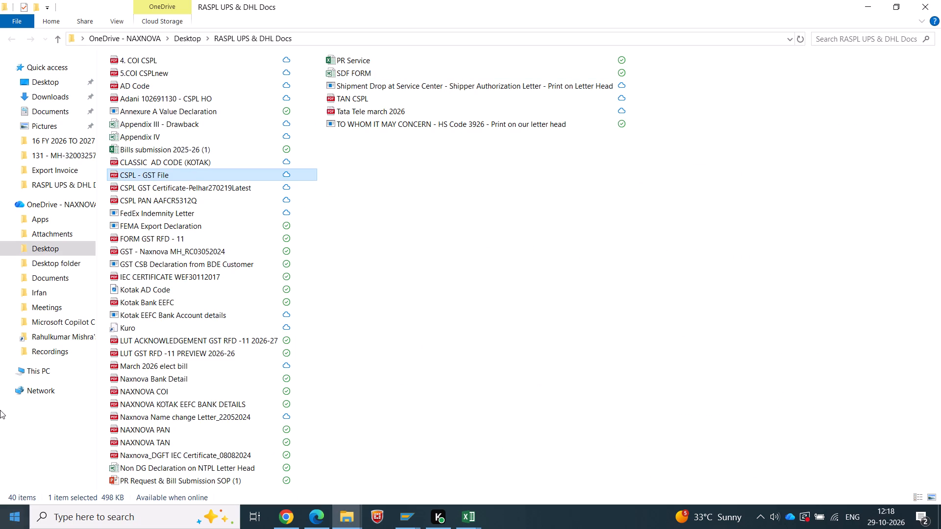
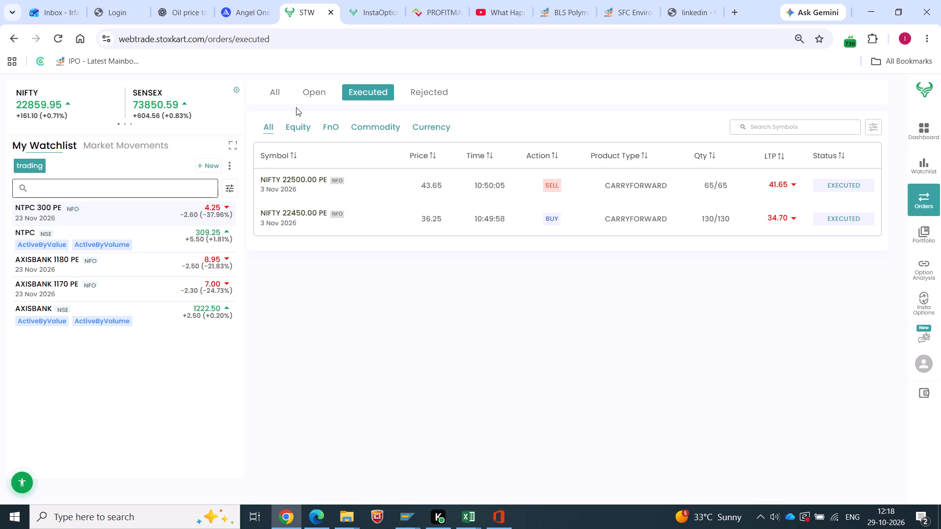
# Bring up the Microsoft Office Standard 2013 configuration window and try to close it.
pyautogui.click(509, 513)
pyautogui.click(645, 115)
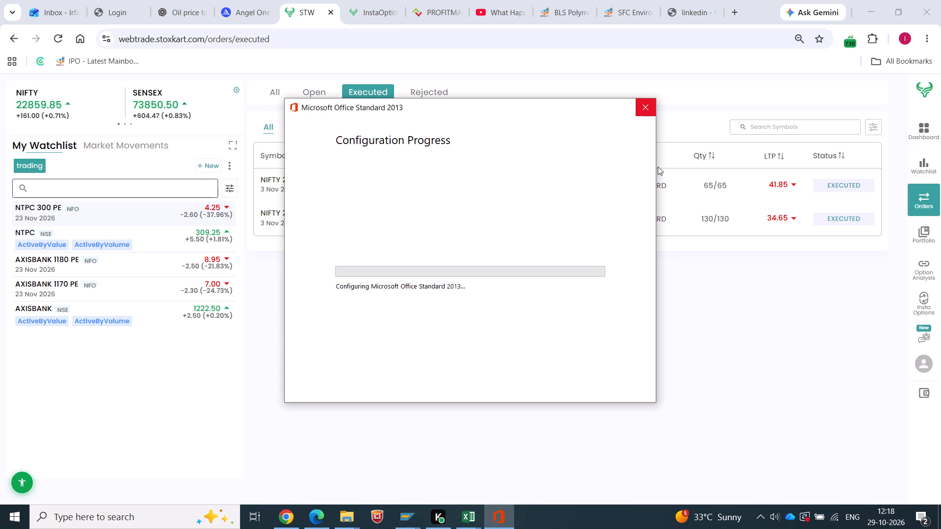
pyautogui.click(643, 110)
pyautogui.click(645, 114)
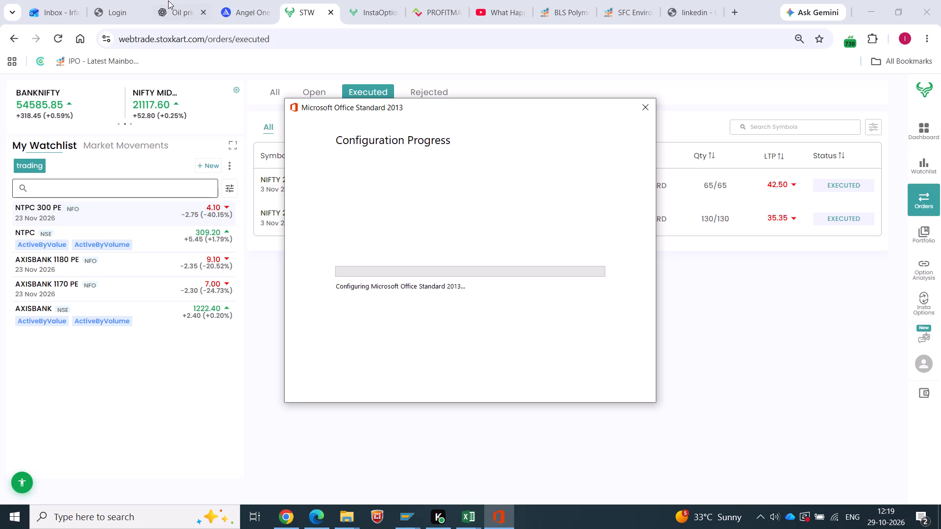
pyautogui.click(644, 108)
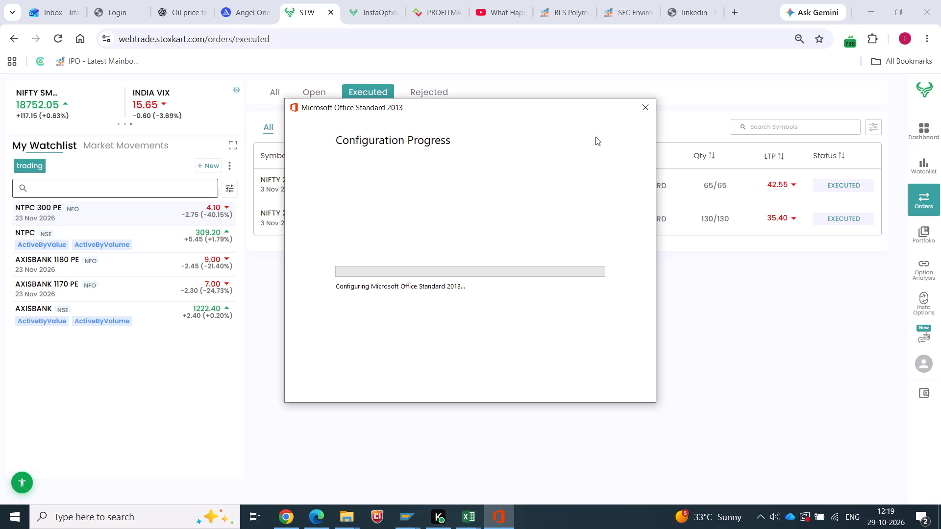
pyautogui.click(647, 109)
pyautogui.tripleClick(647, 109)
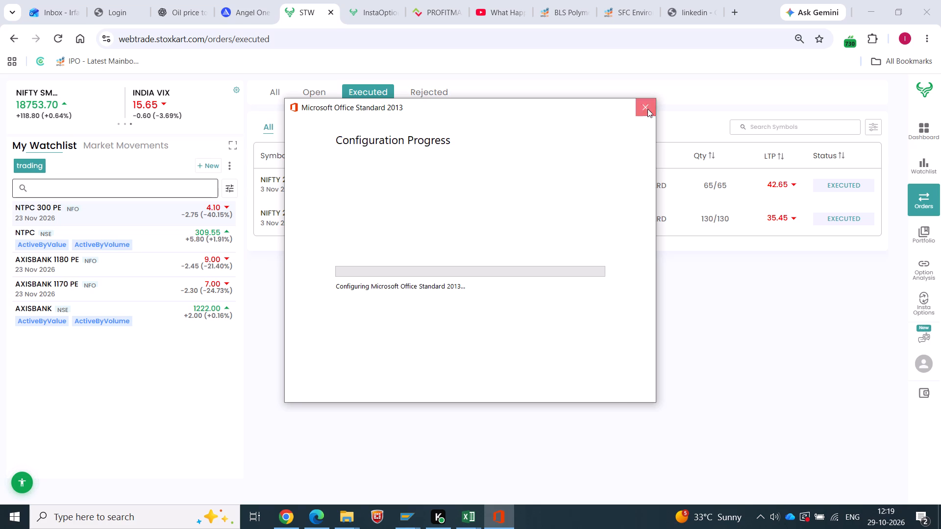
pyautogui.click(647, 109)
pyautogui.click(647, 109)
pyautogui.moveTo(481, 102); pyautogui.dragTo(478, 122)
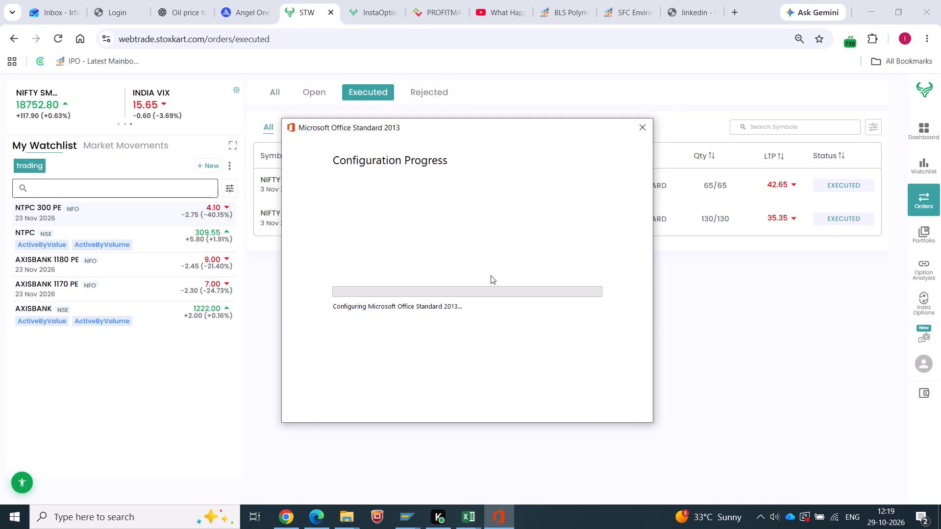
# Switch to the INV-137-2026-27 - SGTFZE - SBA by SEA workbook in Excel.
pyautogui.click(467, 525)
pyautogui.click(493, 469)
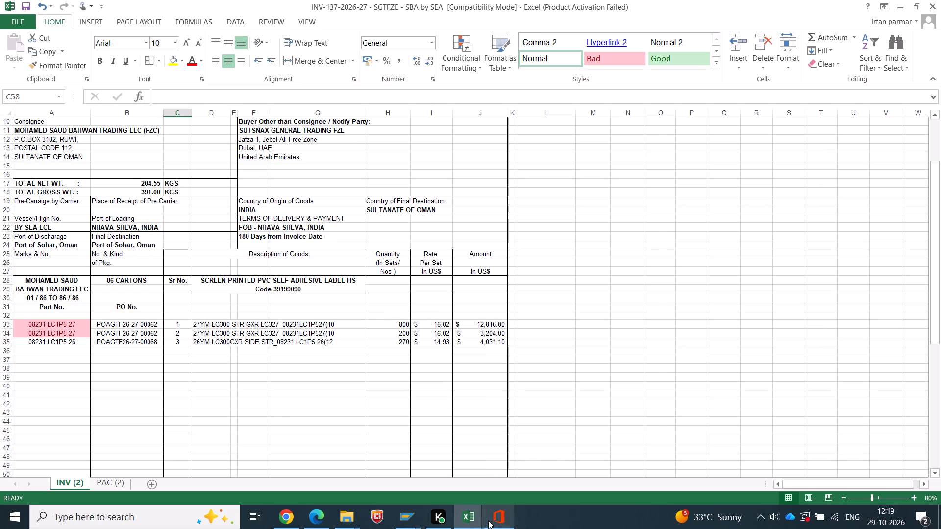
# Bring the Microsoft Office Standard 2013 configuration window forward again over the invoice and close it.
pyautogui.click(488, 520)
pyautogui.click(640, 133)
pyautogui.tripleClick(643, 134)
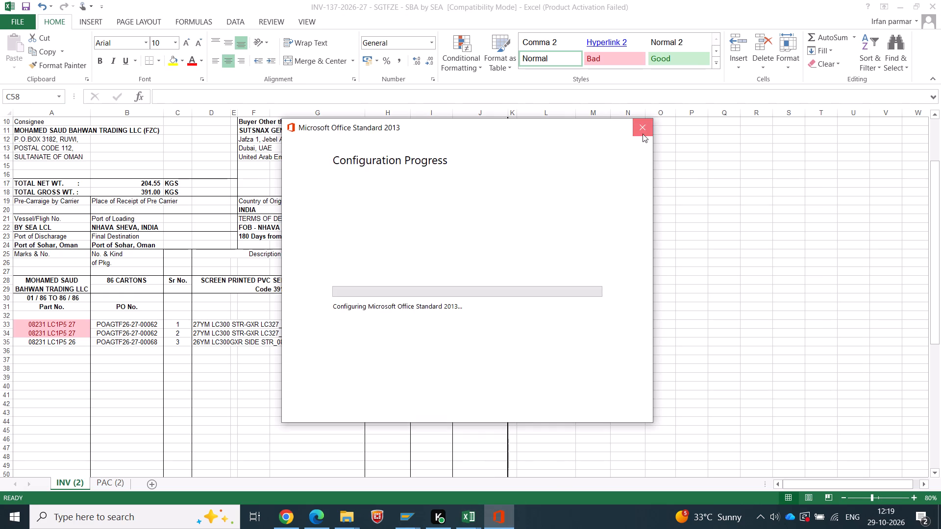
# Switch from the Microsoft Office configuration window to the Chrome browser.
pyautogui.click(270, 525)
pyautogui.click(282, 528)
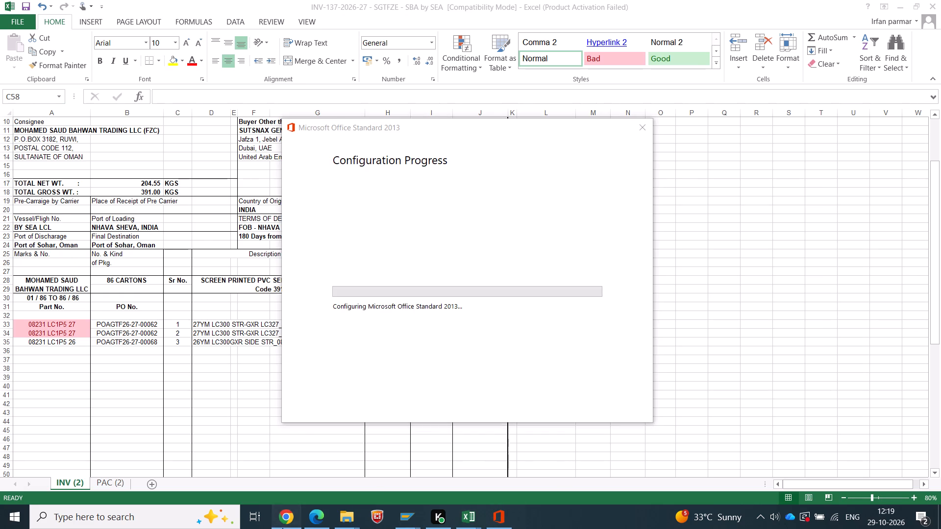
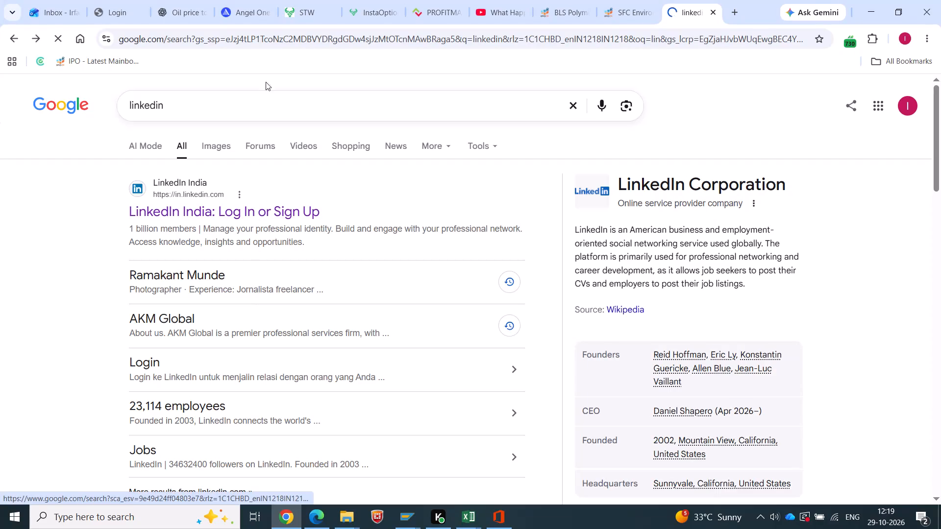
# In Google Chrome, replace the LinkedIn search address with a new web search query beginning with "gauri".
pyautogui.click(267, 34)
pyautogui.hotkey('ctrl', 'v')
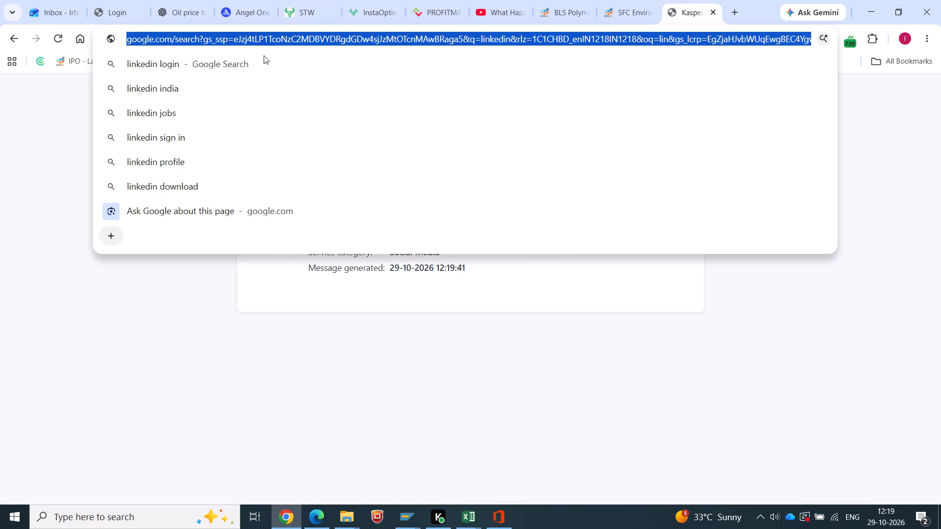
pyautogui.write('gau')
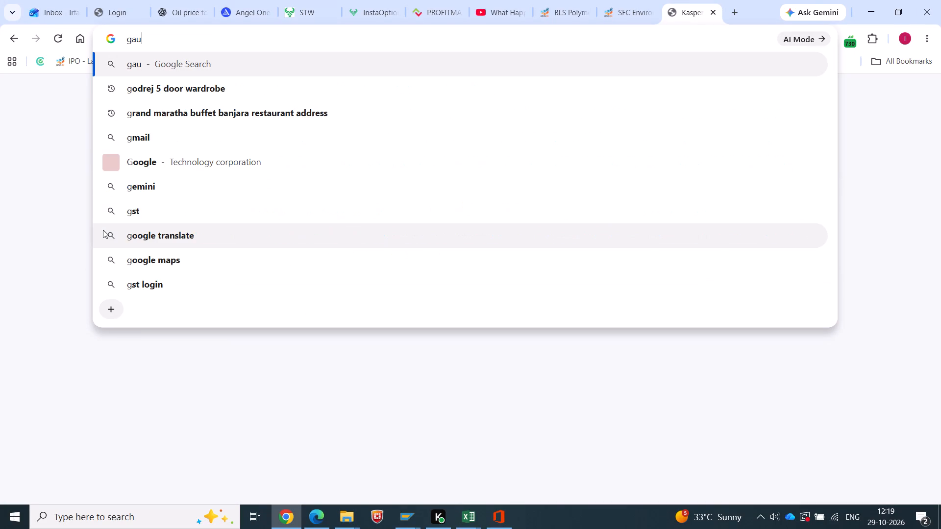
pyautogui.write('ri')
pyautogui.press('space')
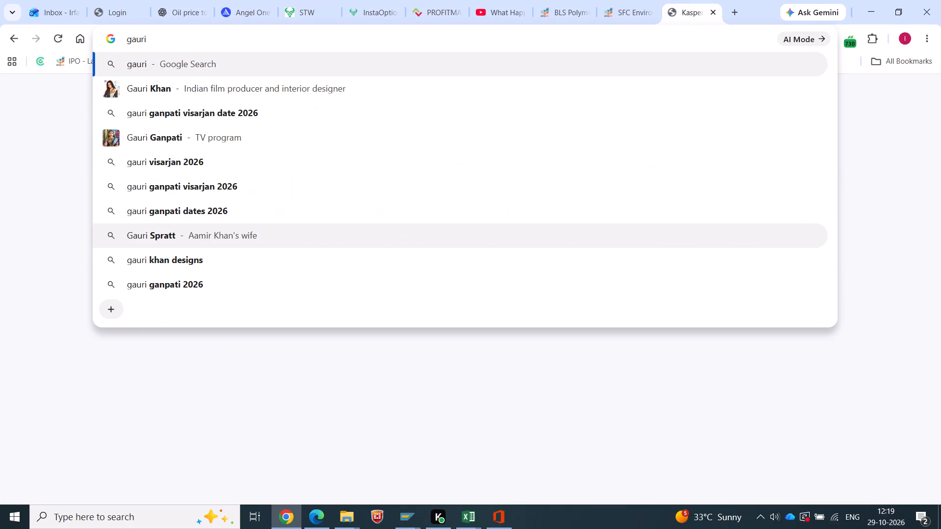
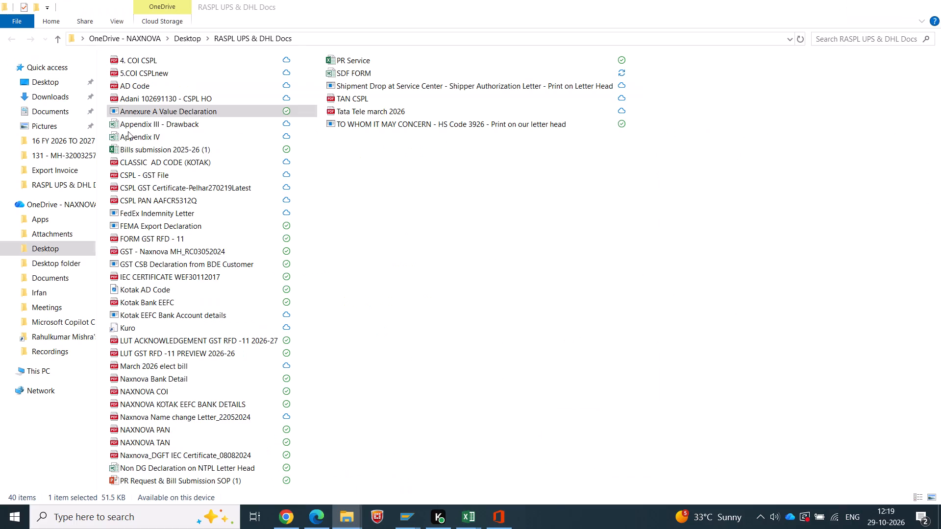
# Try to open the Annexure A Value Declaration document from the RASPL UPS & DHL Docs folder.
pyautogui.doubleClick(141, 106)
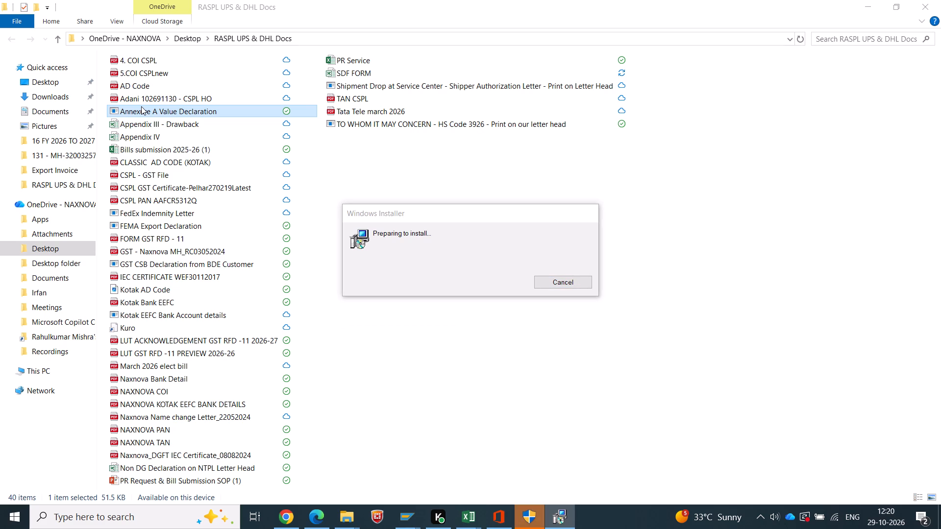
# Cancel the Microsoft Office Standard 2013 installation and dismiss the Word notices, returning to the RASPL UPS & DHL Docs folder.
pyautogui.click(559, 290)
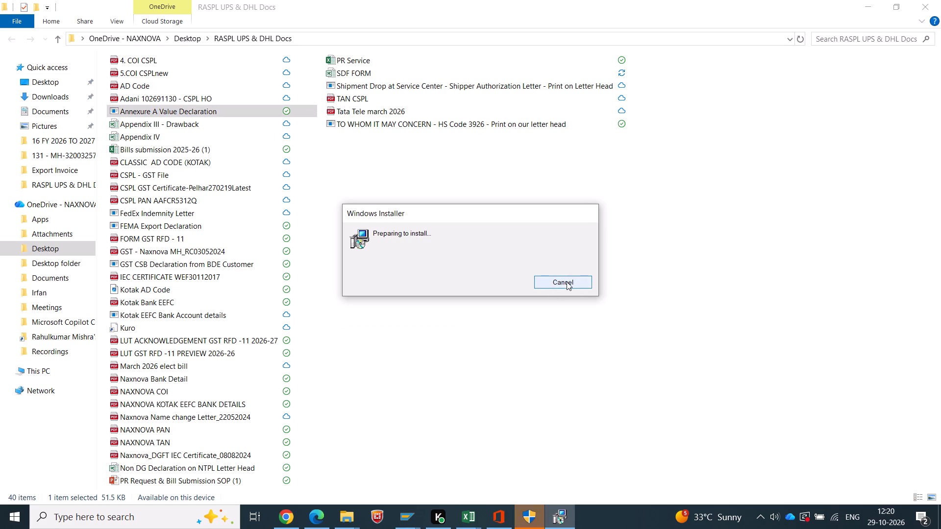
pyautogui.click(567, 282)
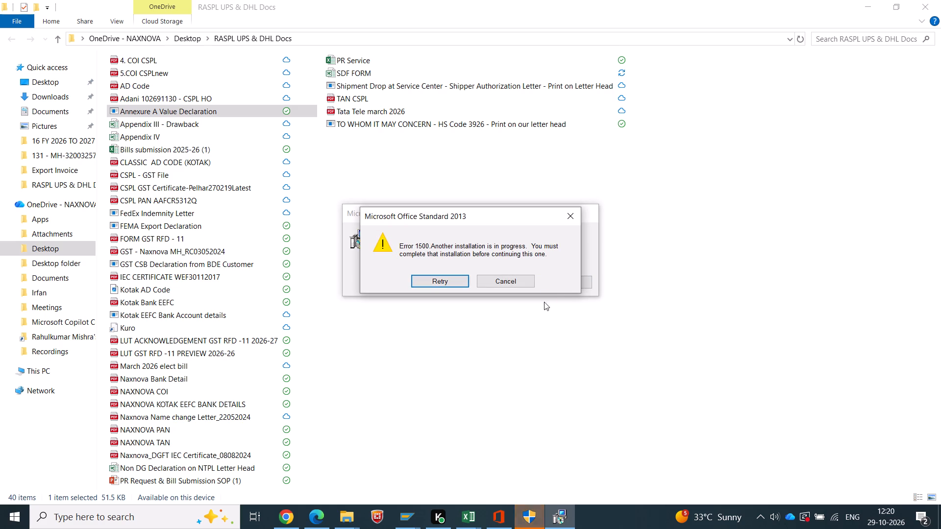
pyautogui.click(493, 283)
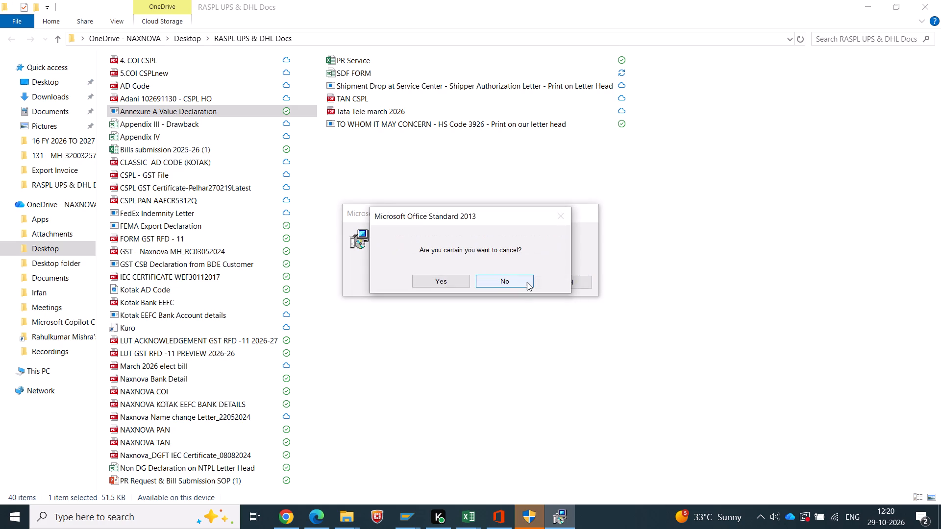
pyautogui.click(442, 280)
pyautogui.click(557, 285)
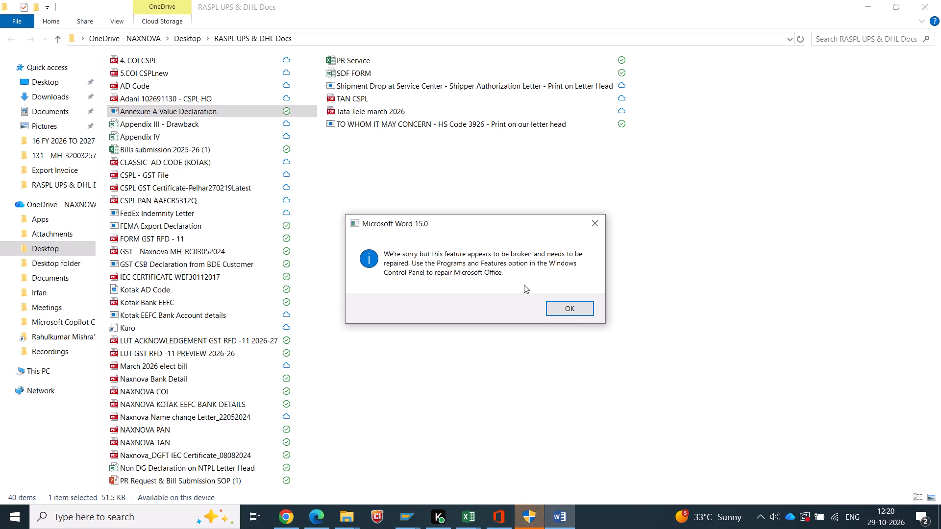
pyautogui.click(561, 308)
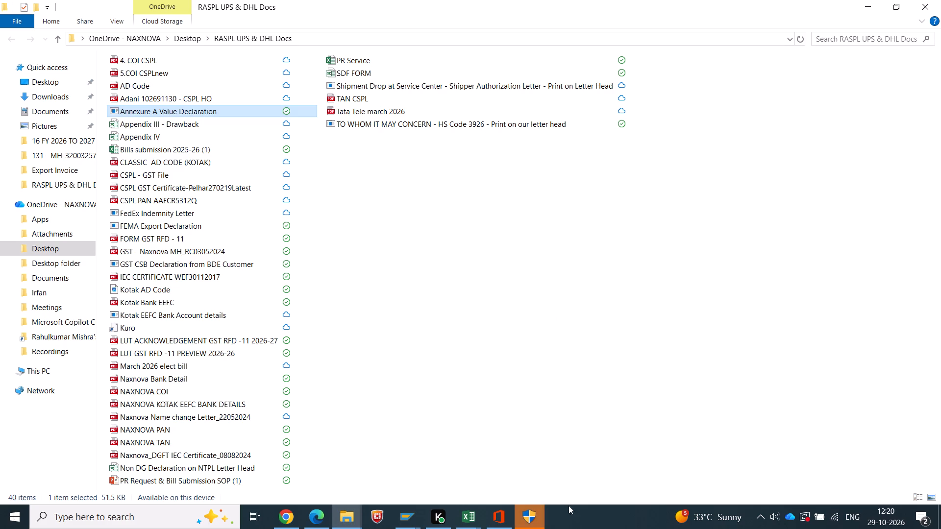